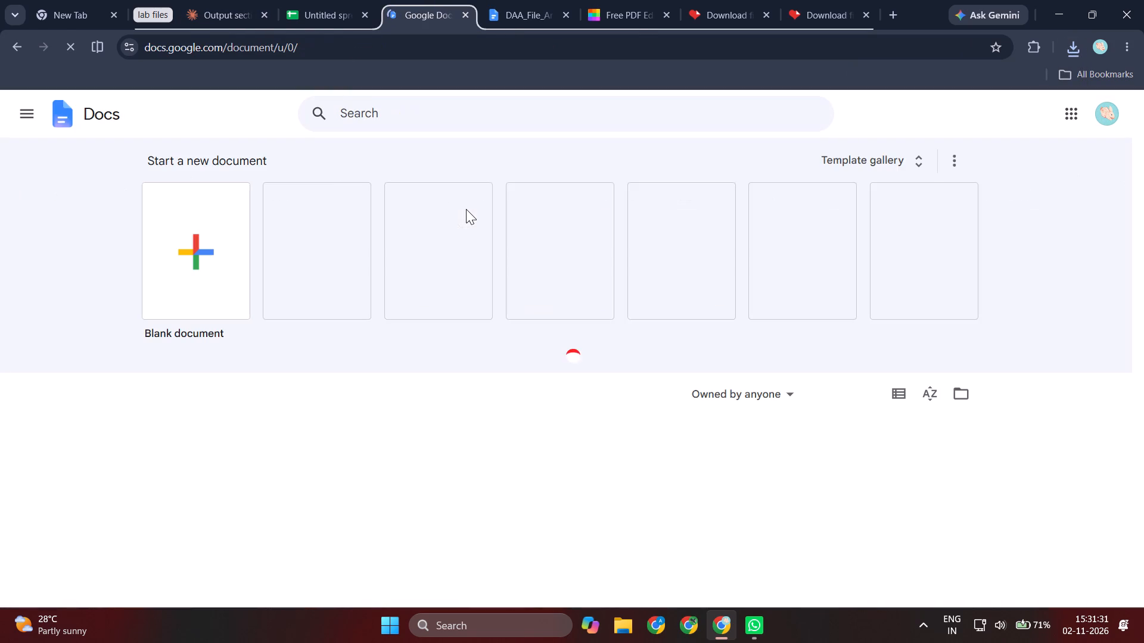
pyautogui.click(238, 507)
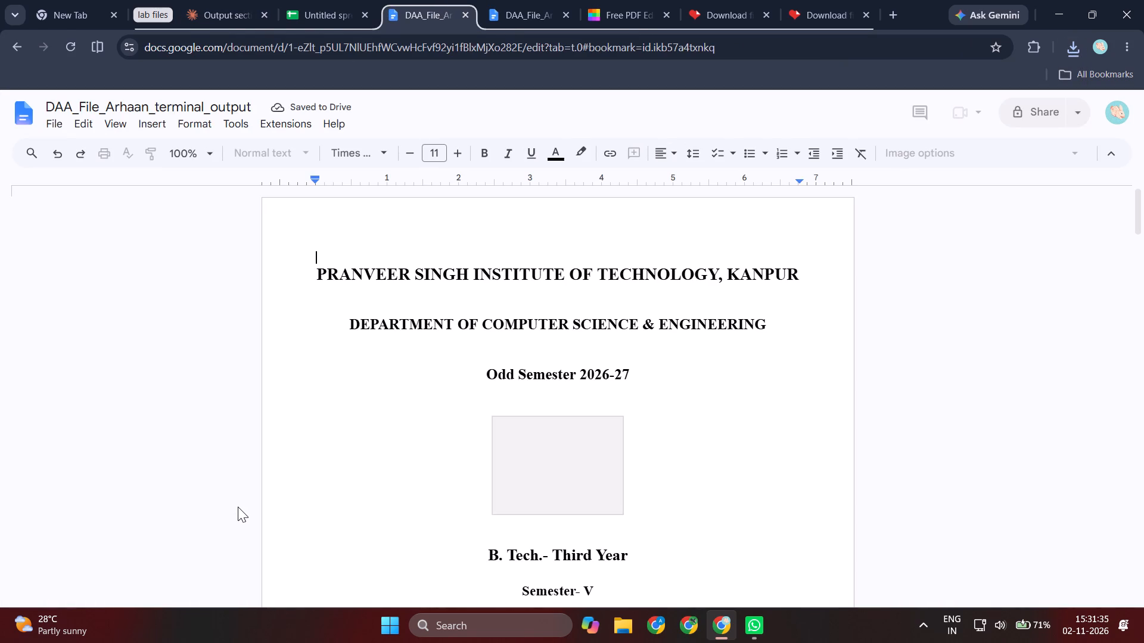
pyautogui.scroll(-16, 738, 447)
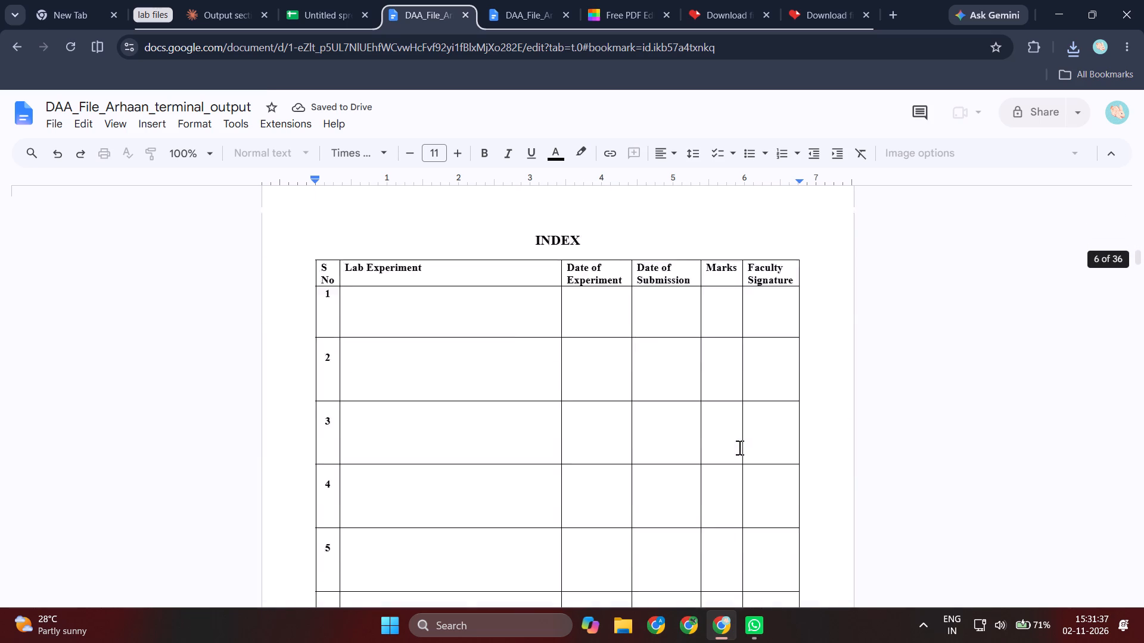
pyautogui.scroll(-20, 738, 447)
pyautogui.scroll(-4, 738, 447)
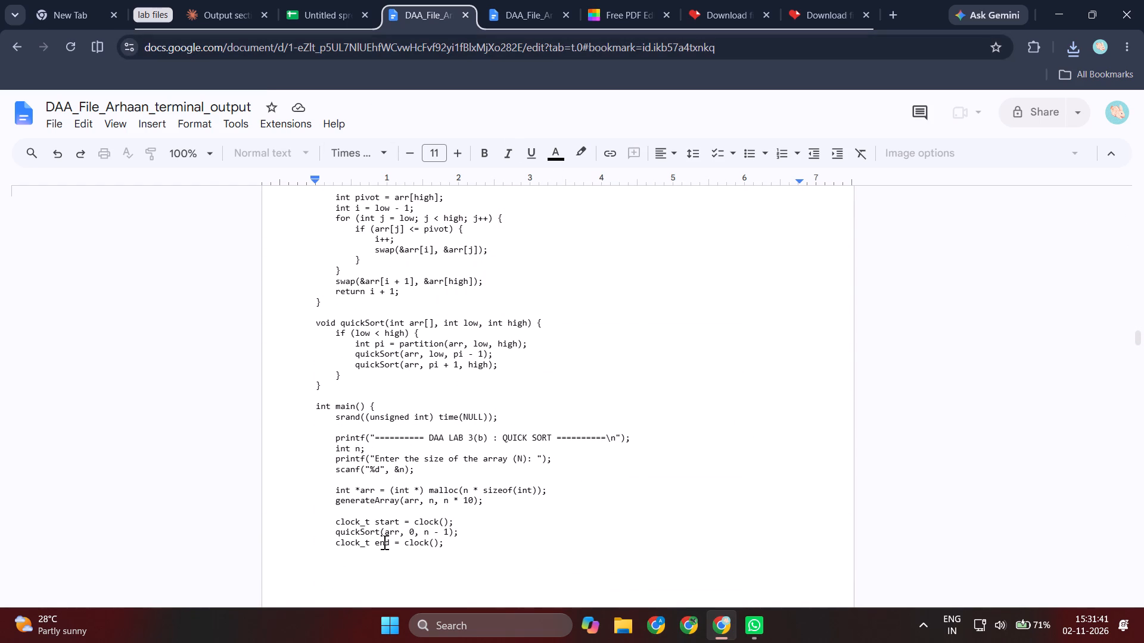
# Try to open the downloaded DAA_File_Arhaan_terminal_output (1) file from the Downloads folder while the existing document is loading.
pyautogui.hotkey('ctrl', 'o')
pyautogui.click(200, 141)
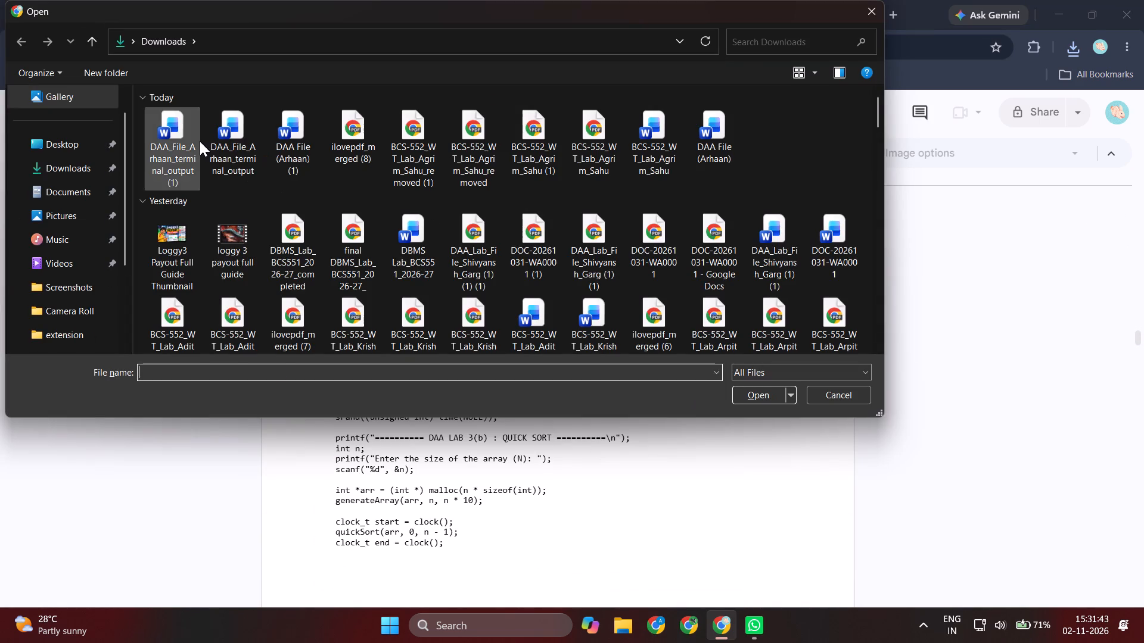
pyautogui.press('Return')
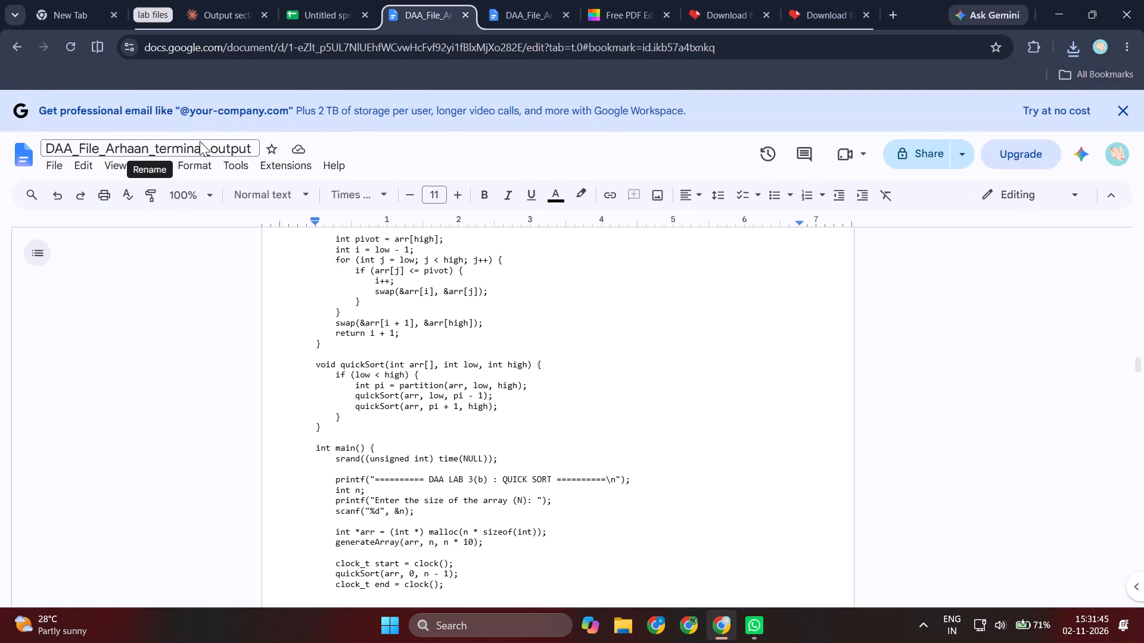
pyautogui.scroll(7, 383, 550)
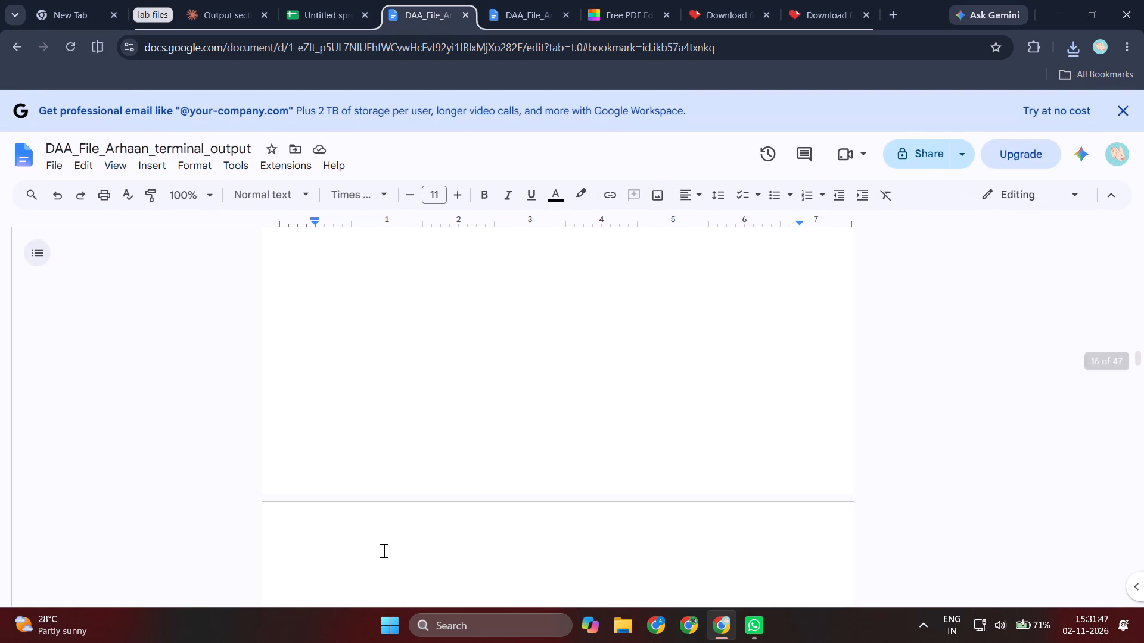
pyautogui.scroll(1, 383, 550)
# Start a blank document from the Docs home page and upload DAA_File_Arhaan_terminal_output (1) from Downloads to open it.
pyautogui.click(31, 151)
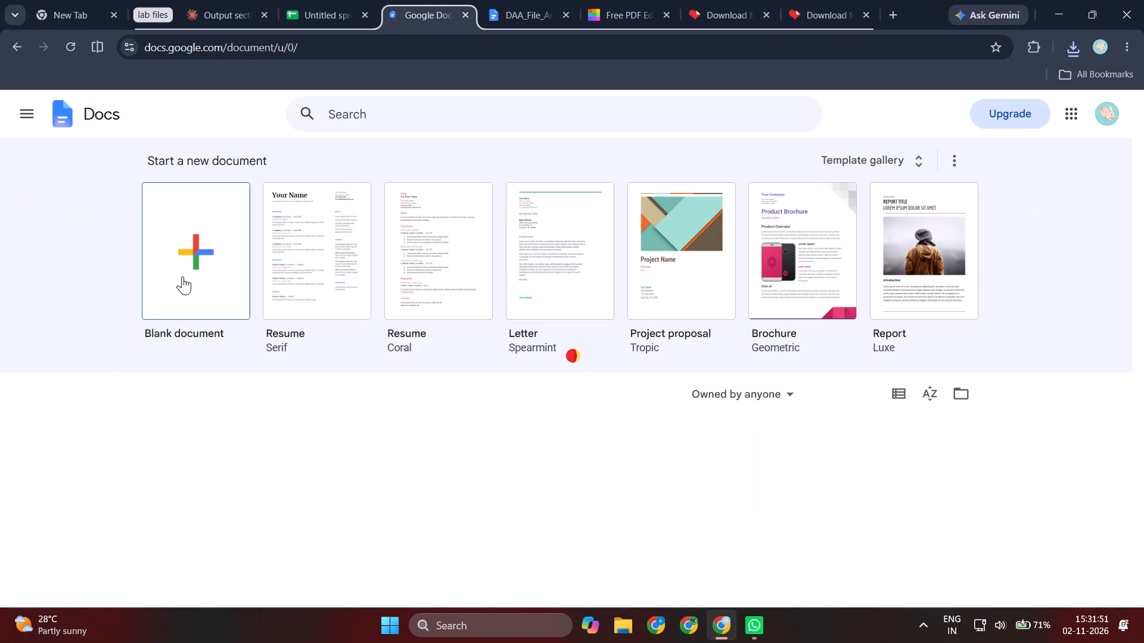
pyautogui.click(182, 276)
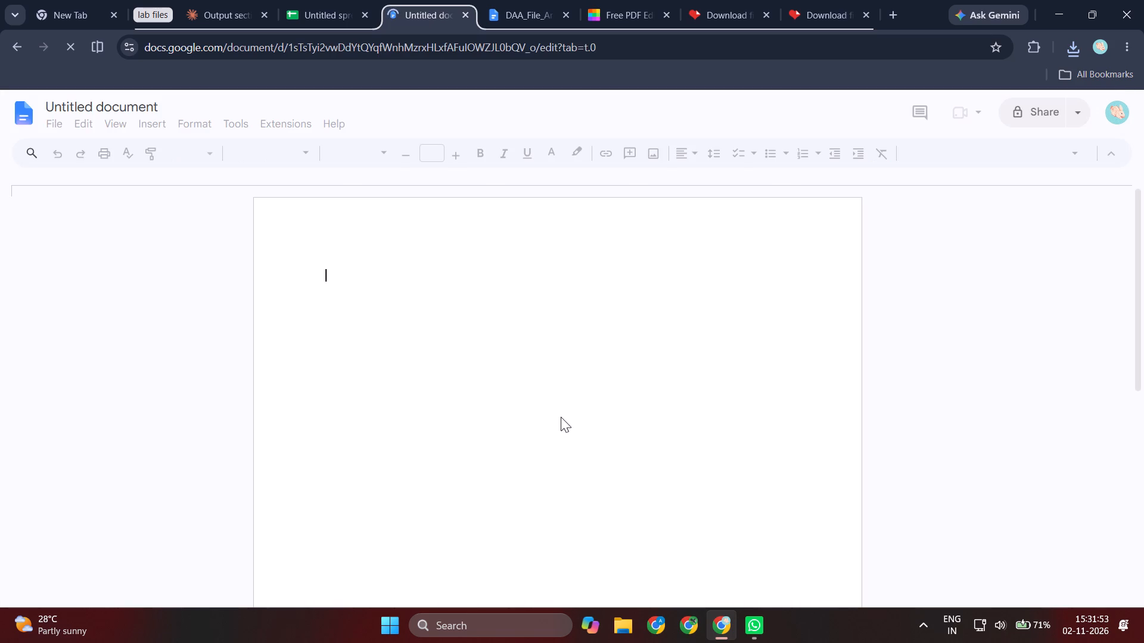
pyautogui.hotkey('ctrl', 'o')
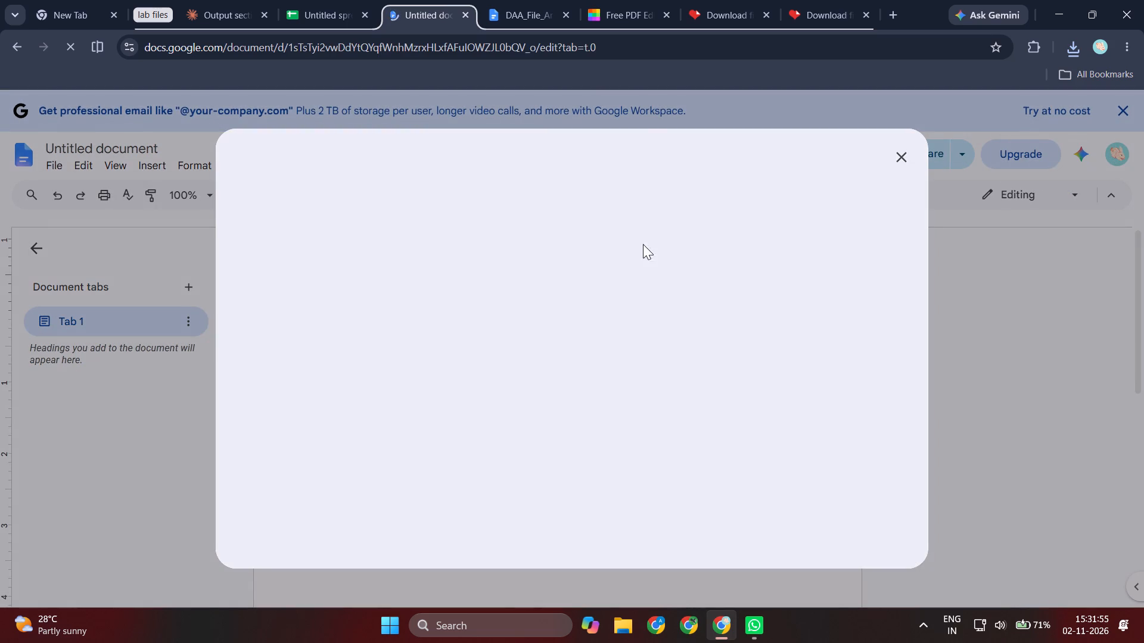
pyautogui.click(631, 201)
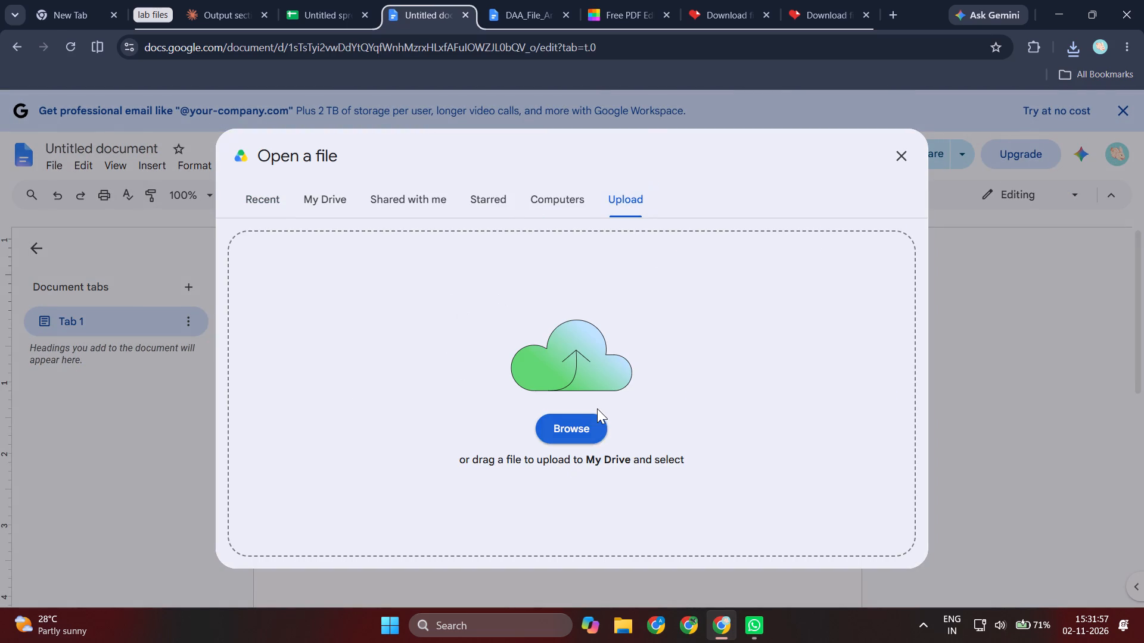
pyautogui.click(578, 438)
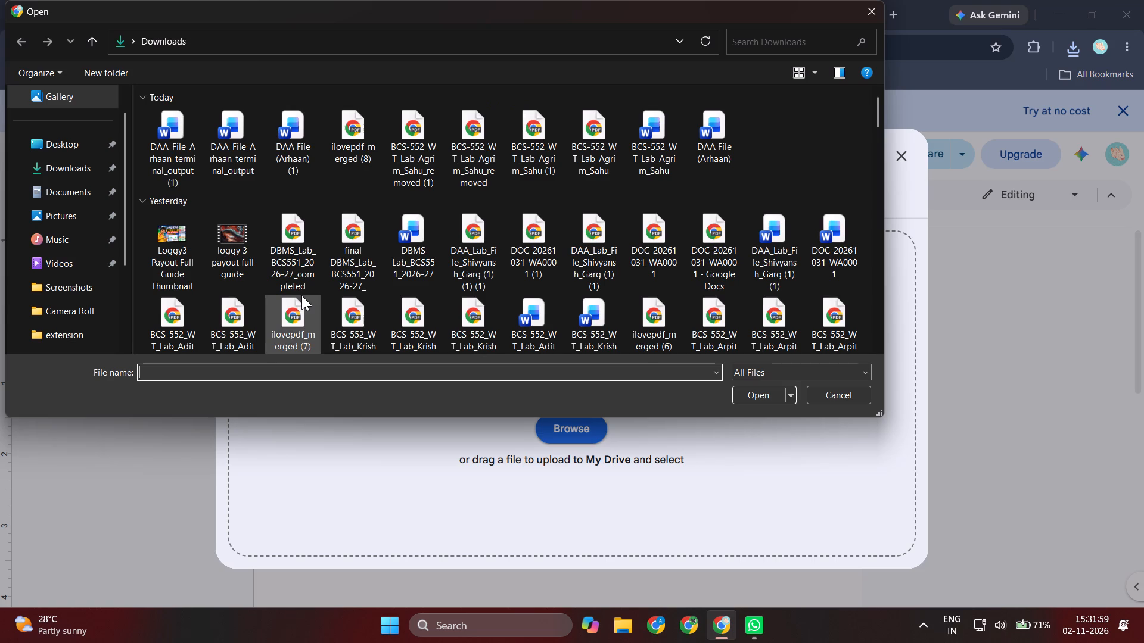
pyautogui.click(181, 135)
pyautogui.press('Return')
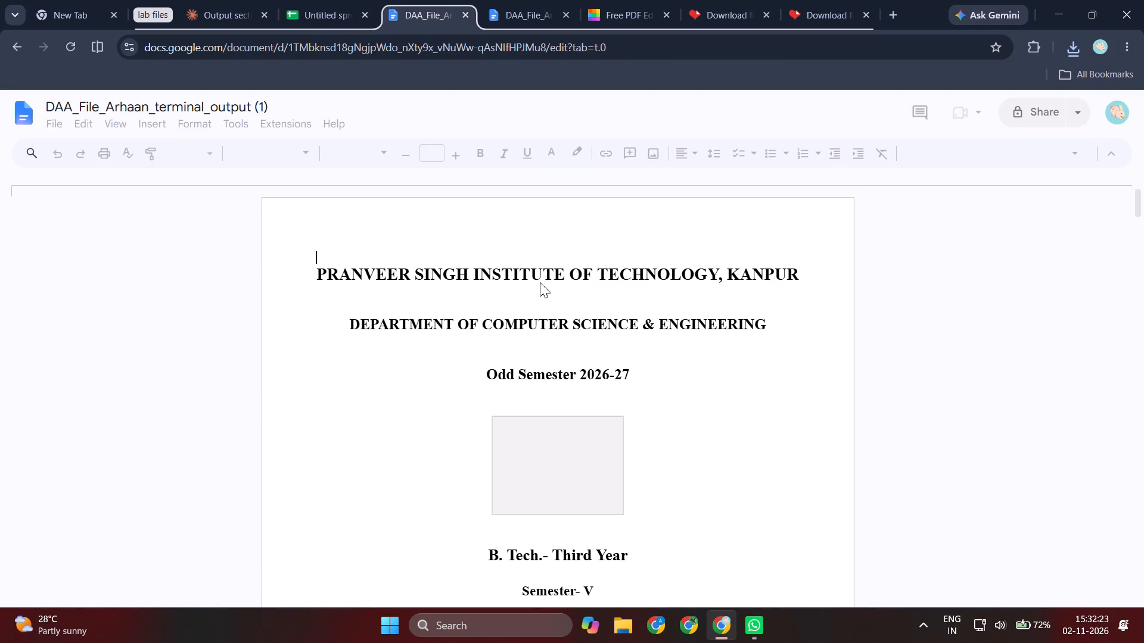
# Examine the uploaded document from the front pages and index through the Lab 1 program and its terminal output images.
pyautogui.scroll(-13, 863, 406)
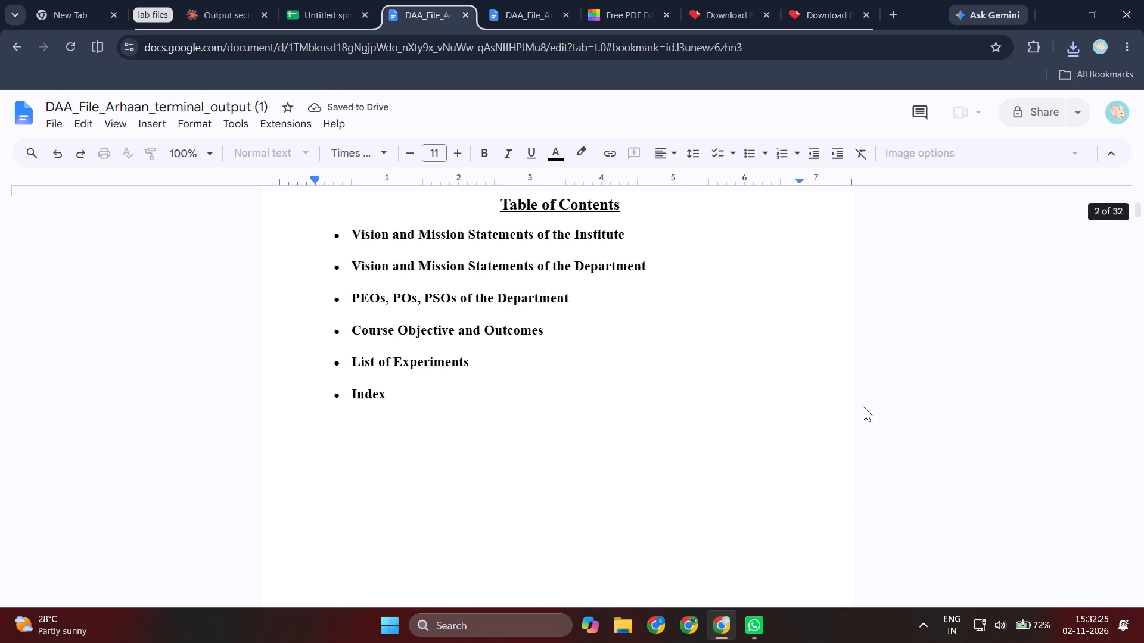
pyautogui.scroll(-10, 863, 406)
pyautogui.scroll(2, 863, 406)
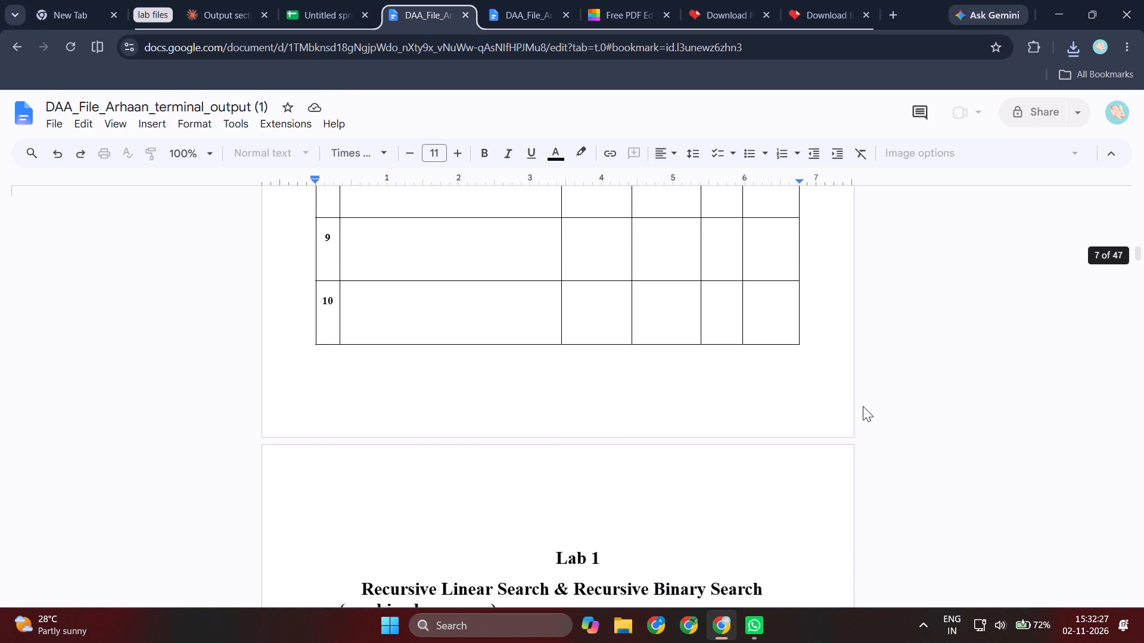
pyautogui.scroll(2, 863, 406)
pyautogui.scroll(-1, 863, 406)
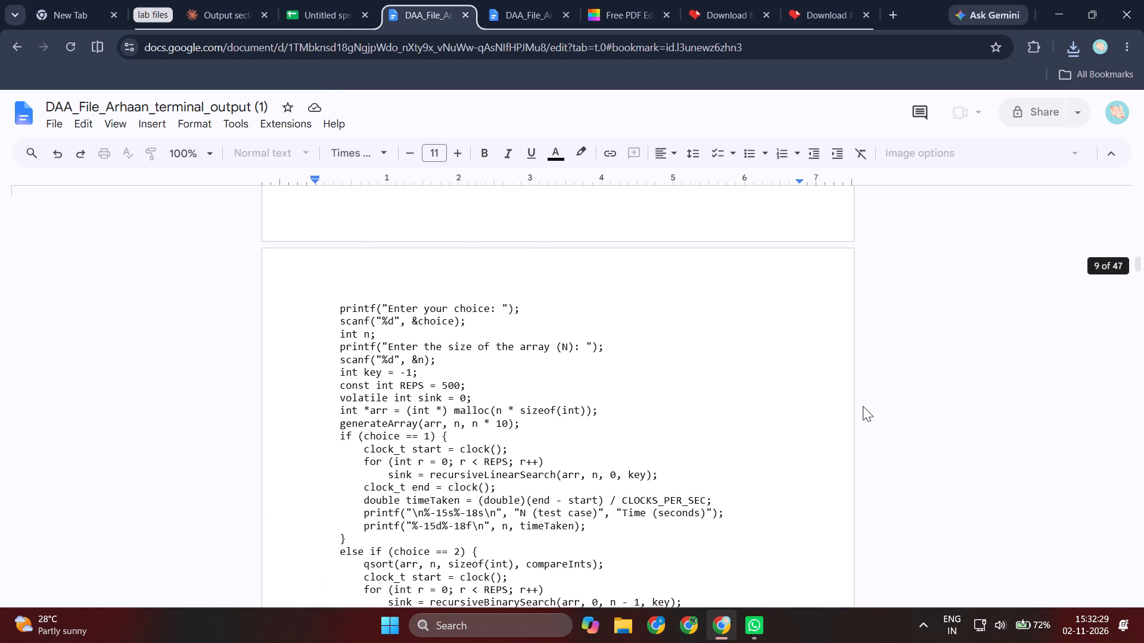
pyautogui.scroll(-1, 863, 406)
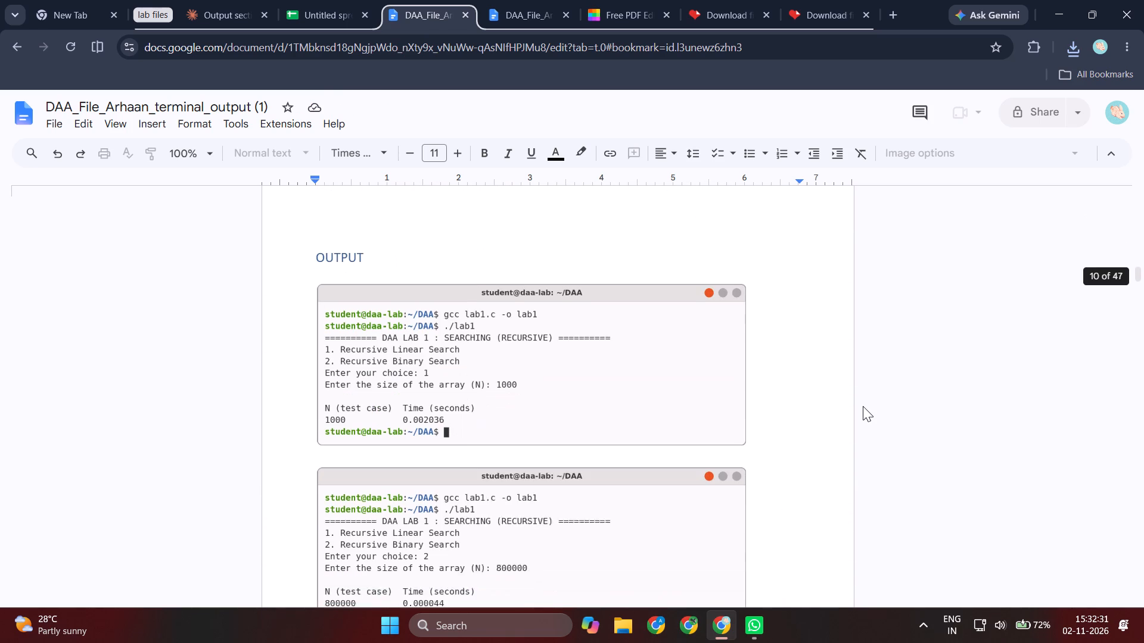
pyautogui.scroll(-1, 863, 406)
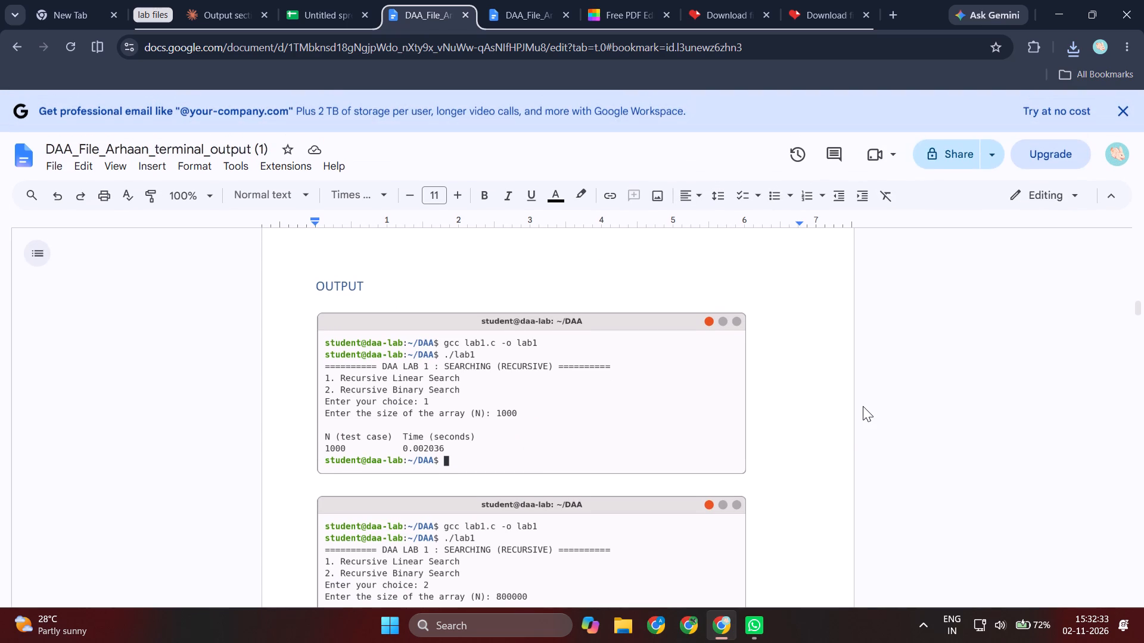
pyautogui.hscroll(1, 863, 406)
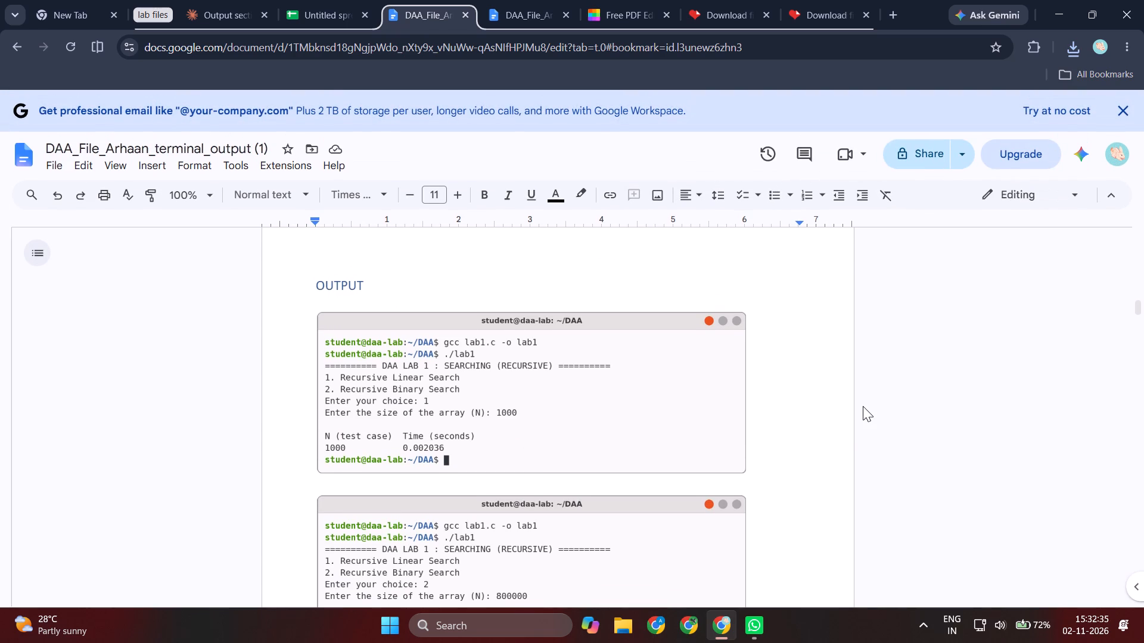
pyautogui.hscroll(5, 863, 406)
# Examine the Lab 2 insertion, selection and bubble sort sections, checking their terminal output images and page layout.
pyautogui.scroll(-4, 863, 406)
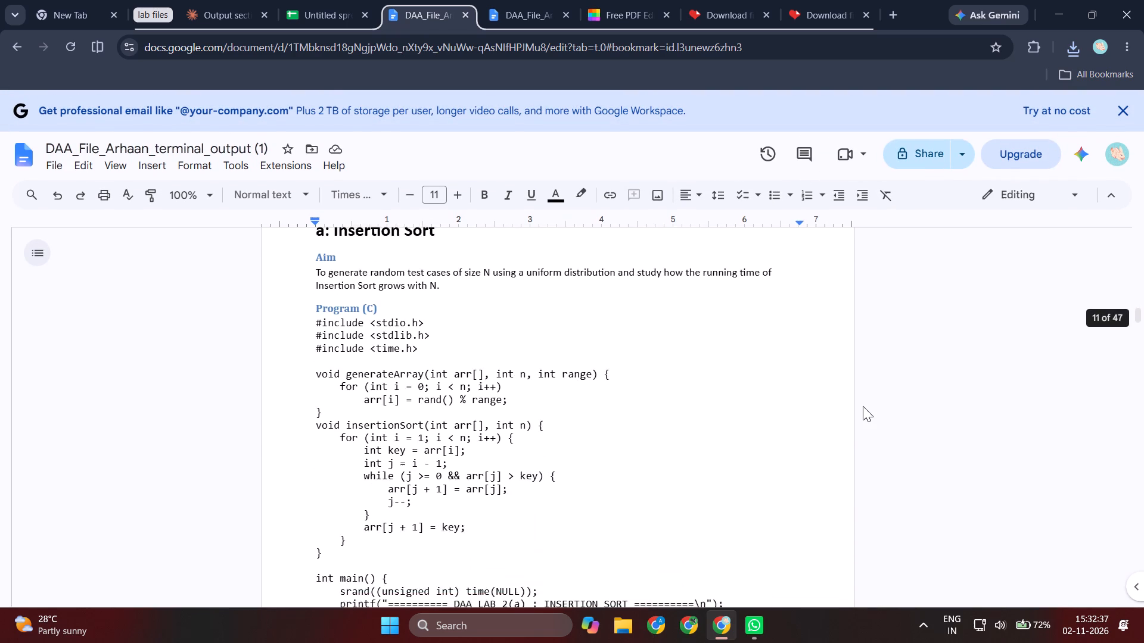
pyautogui.scroll(-4, 863, 406)
pyautogui.scroll(1, 863, 406)
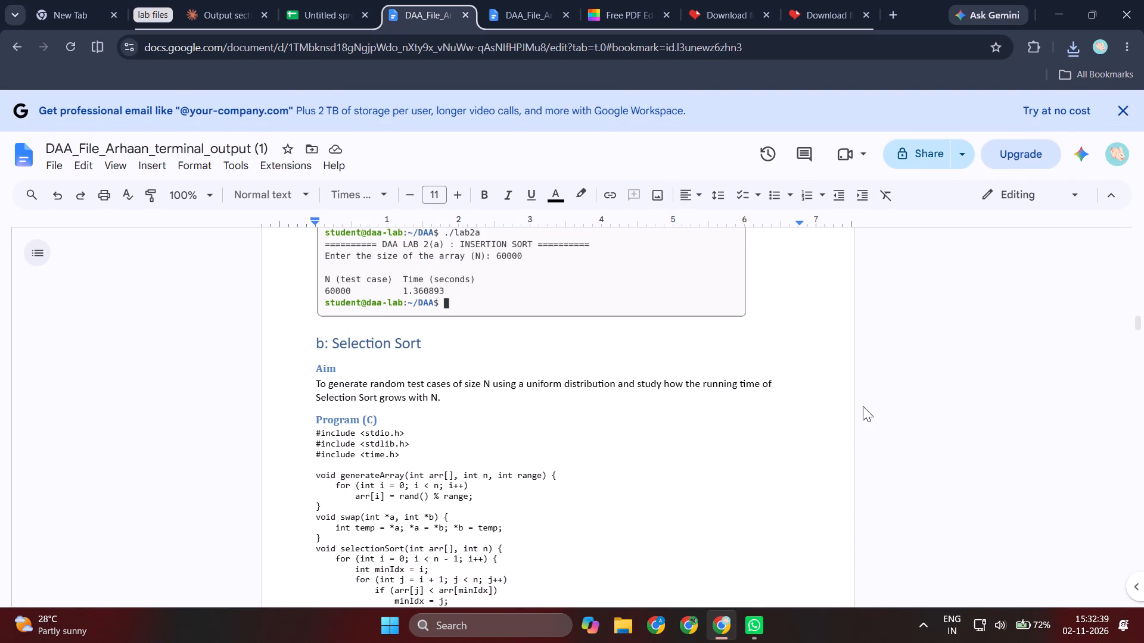
pyautogui.scroll(2, 863, 406)
pyautogui.scroll(-4, 863, 406)
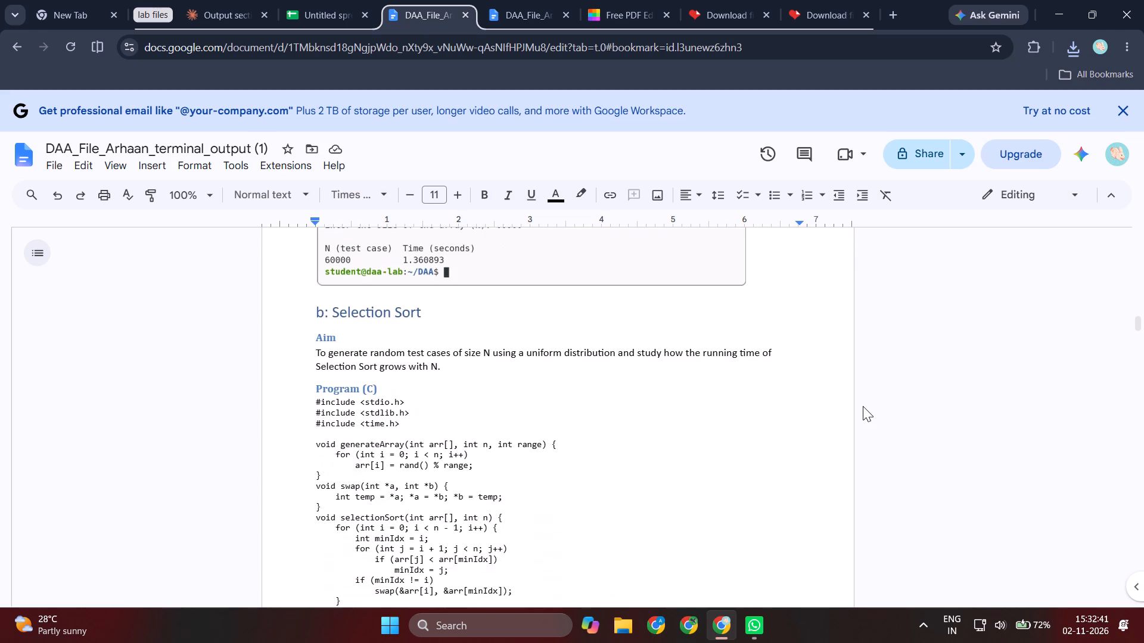
pyautogui.scroll(-3, 863, 406)
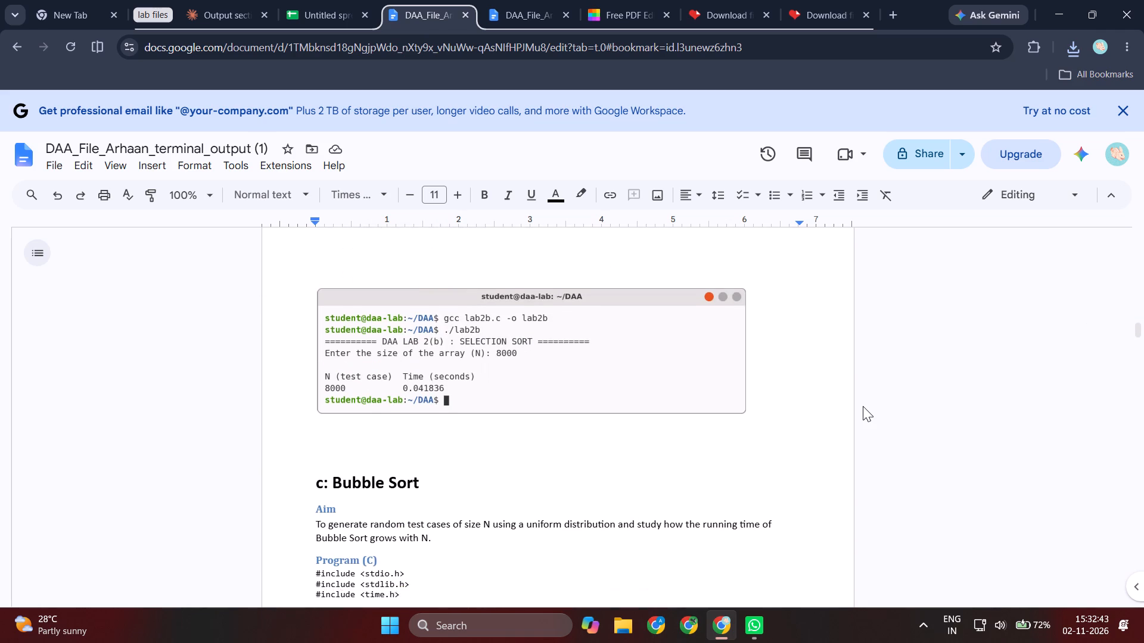
pyautogui.hscroll(1, 863, 406)
pyautogui.scroll(-2, 863, 406)
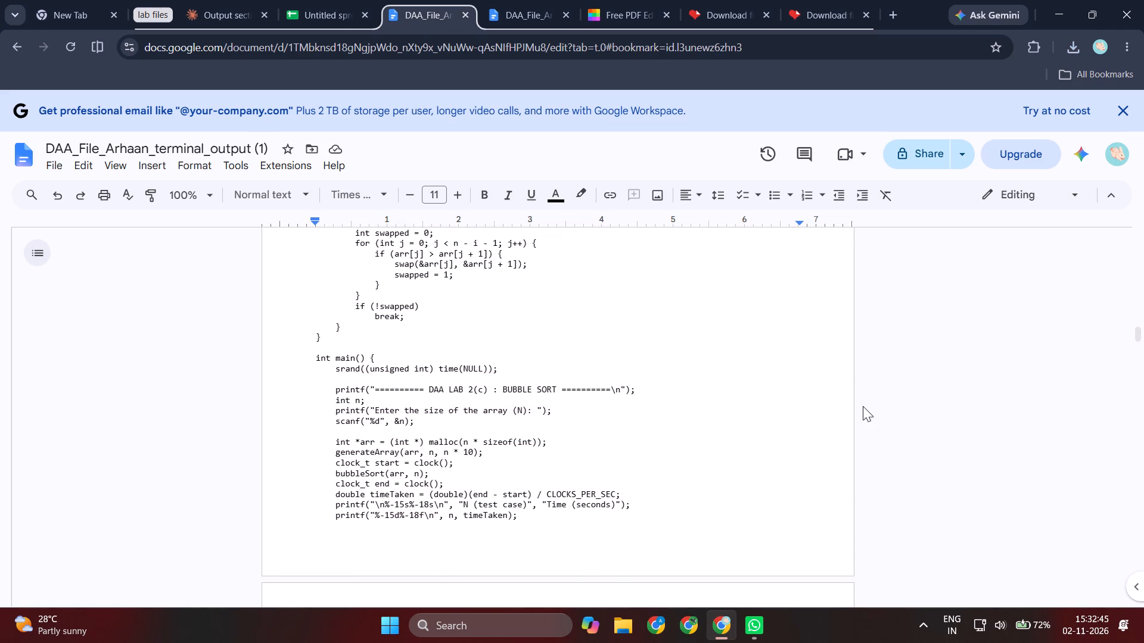
pyautogui.scroll(-4, 863, 406)
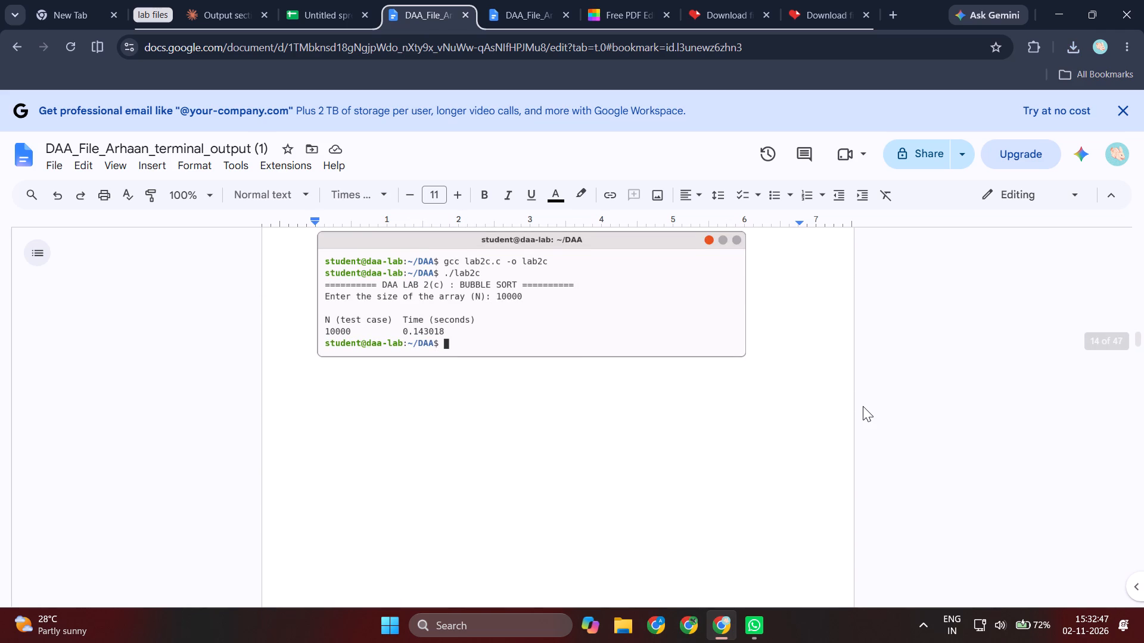
pyautogui.scroll(-1, 863, 406)
pyautogui.hscroll(1, 863, 406)
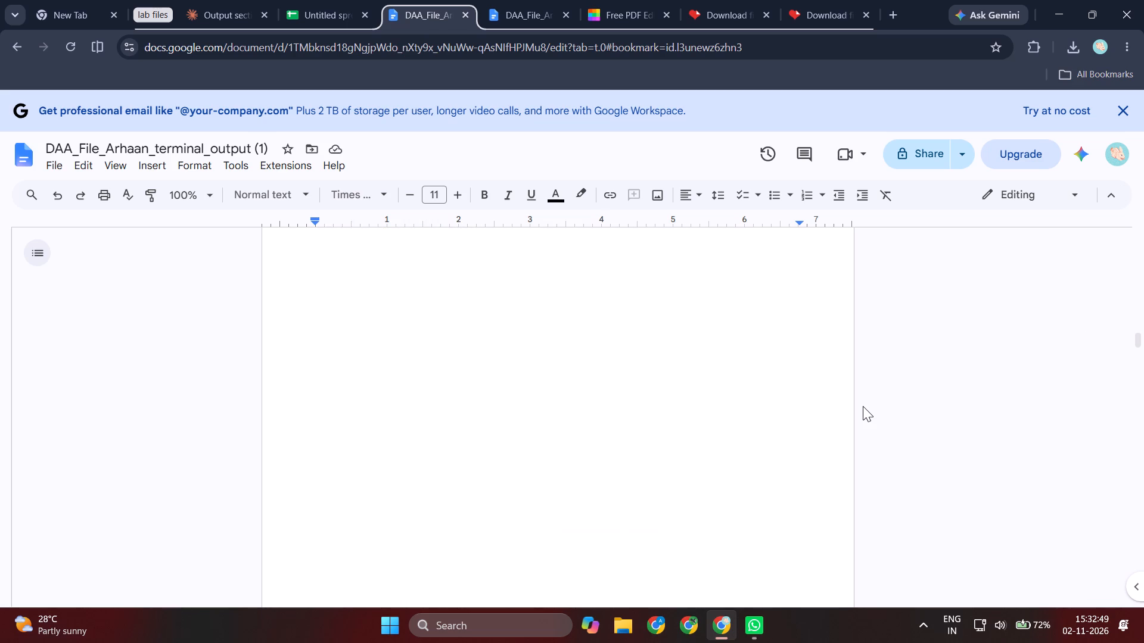
pyautogui.hscroll(1, 863, 406)
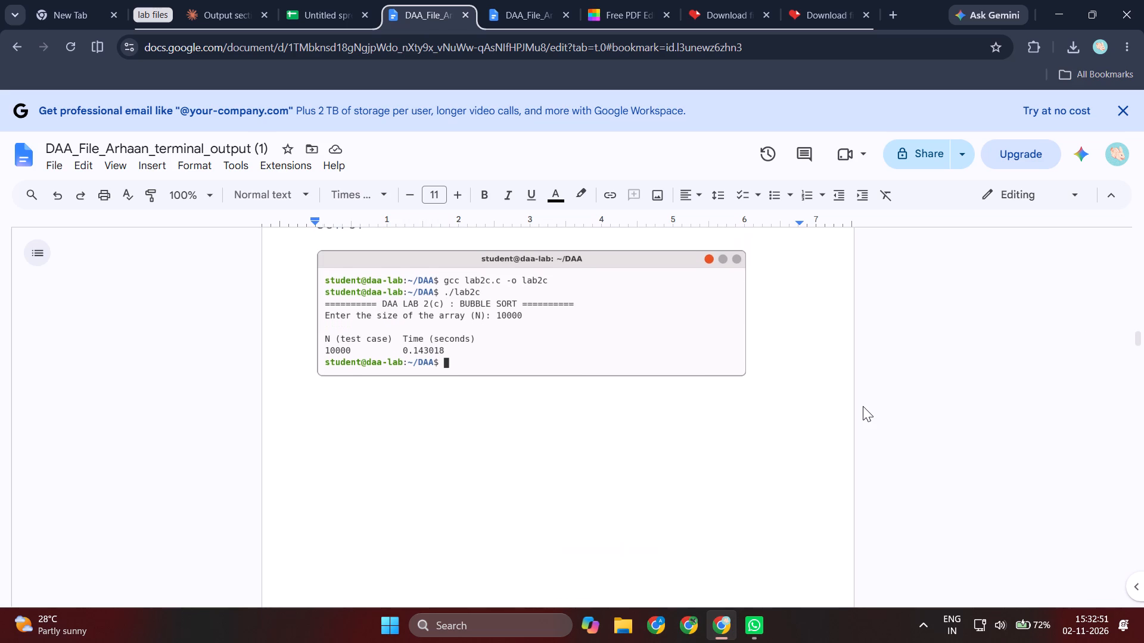
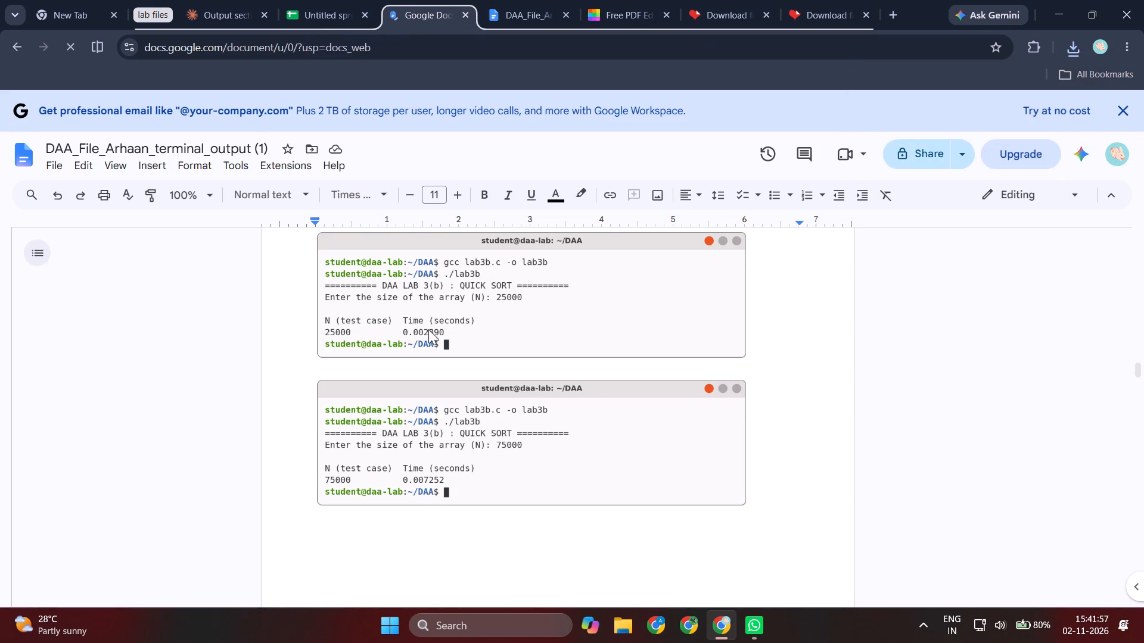
pyautogui.click(205, 247)
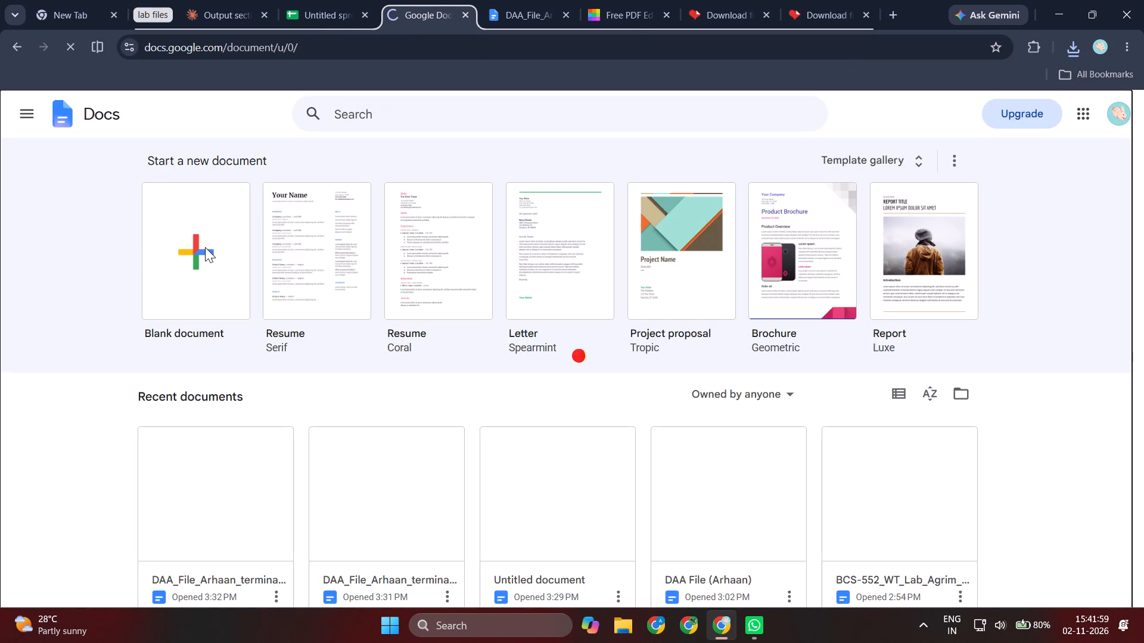
# Upload the newly downloaded DAA terminal output file from the Downloads folder and open it in Google Docs.
pyautogui.hotkey('shift', 'o')
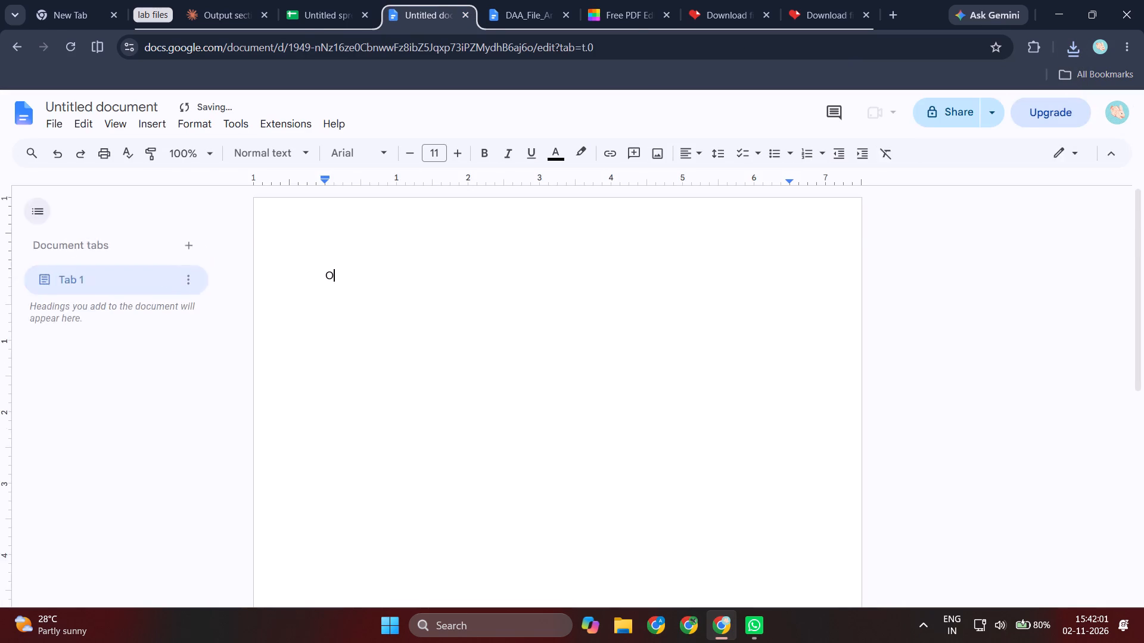
pyautogui.press('BackSpace')
pyautogui.hotkey('shift', 'o')
pyautogui.press('BackSpace')
pyautogui.press('BackSpace')
pyautogui.hotkey('ctrl', 'o')
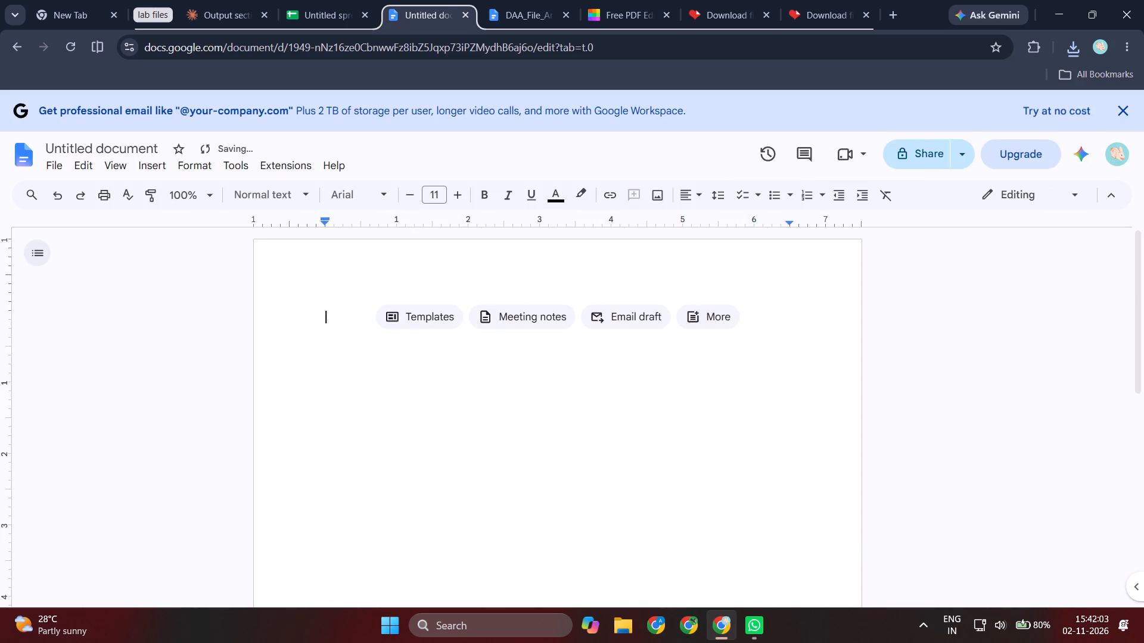
pyautogui.click(642, 216)
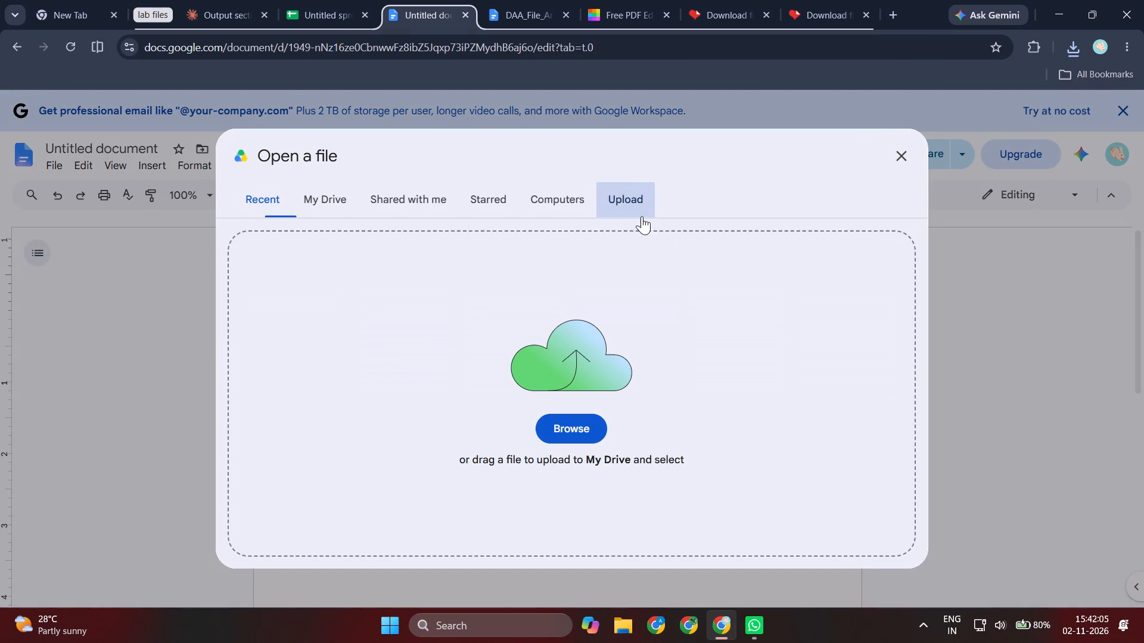
pyautogui.click(572, 422)
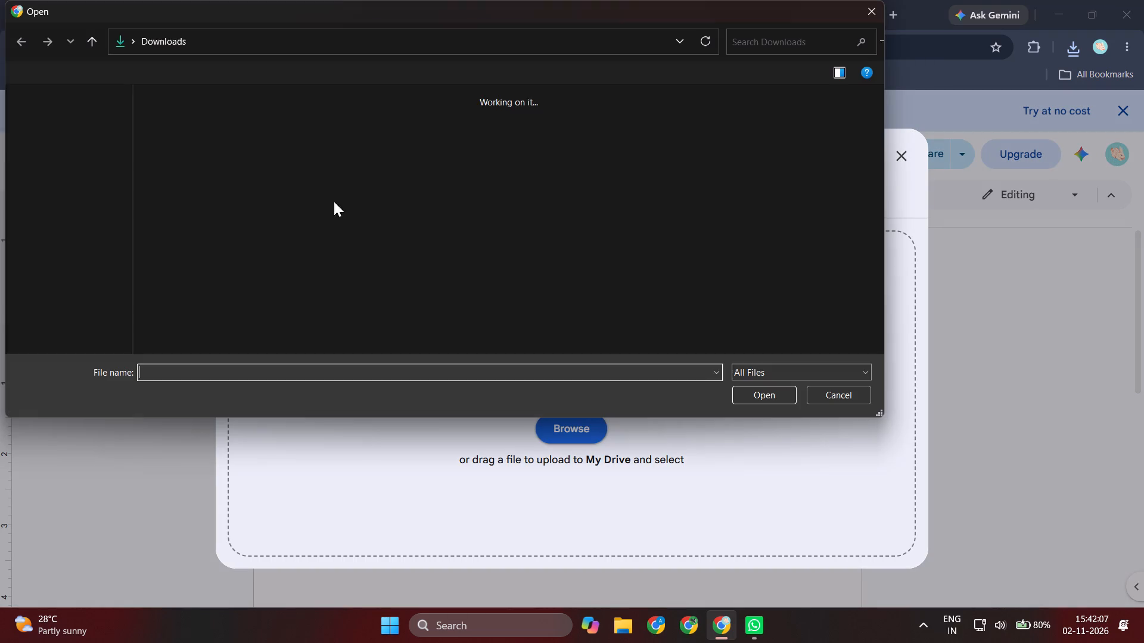
pyautogui.click(172, 141)
pyautogui.press('Return')
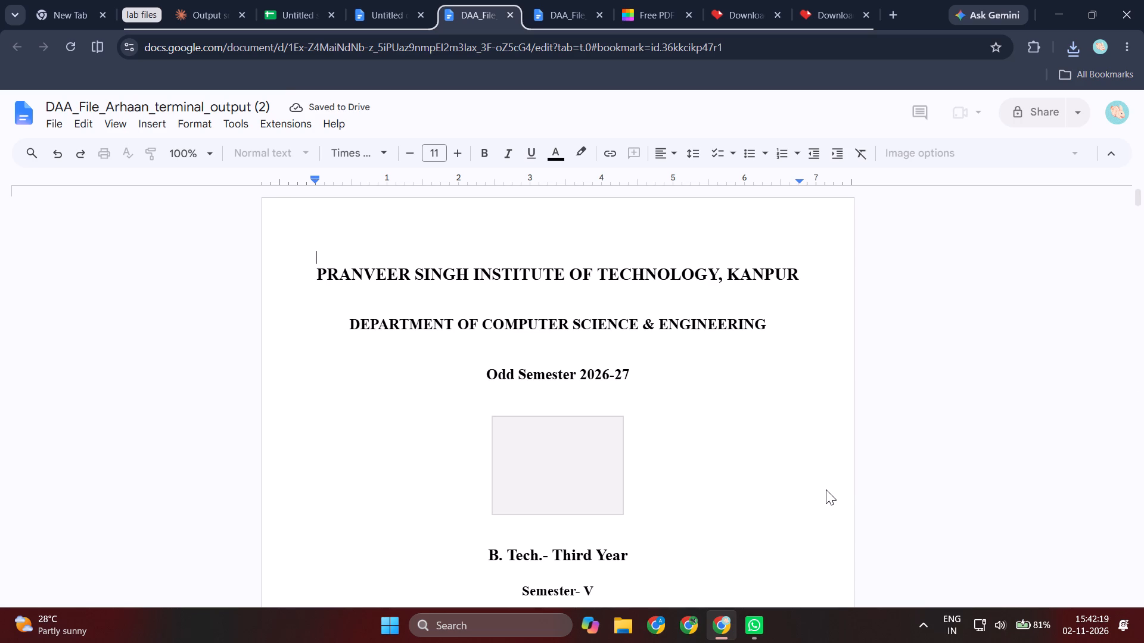
# Examine the uploaded DAA file from the cover page to the last page for the black page border.
pyautogui.click(968, 460)
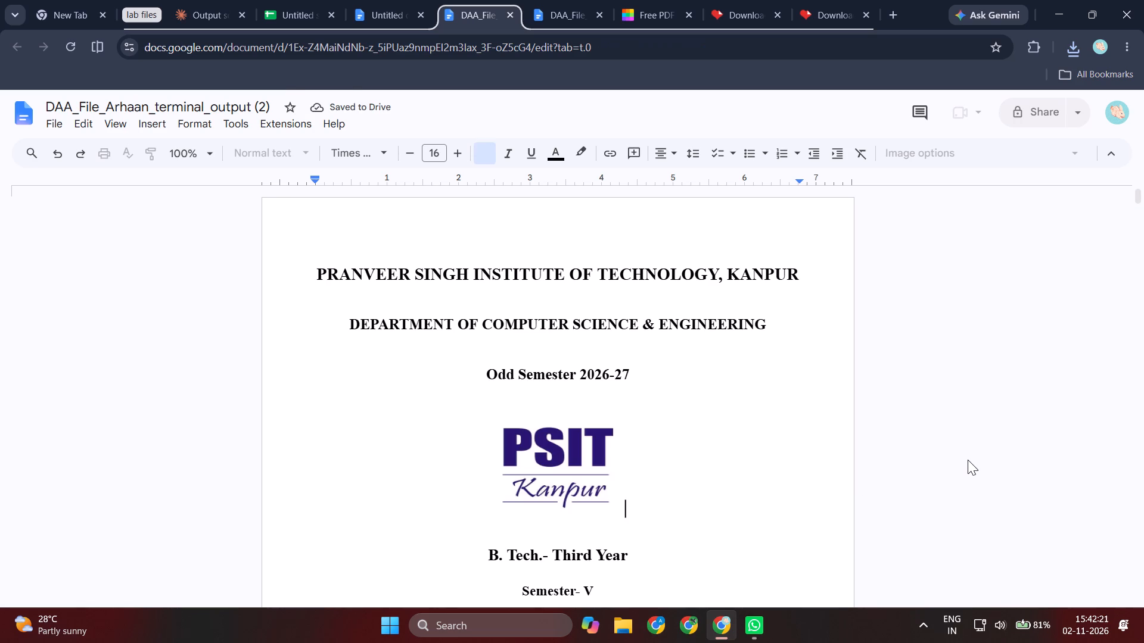
pyautogui.scroll(-17, 968, 460)
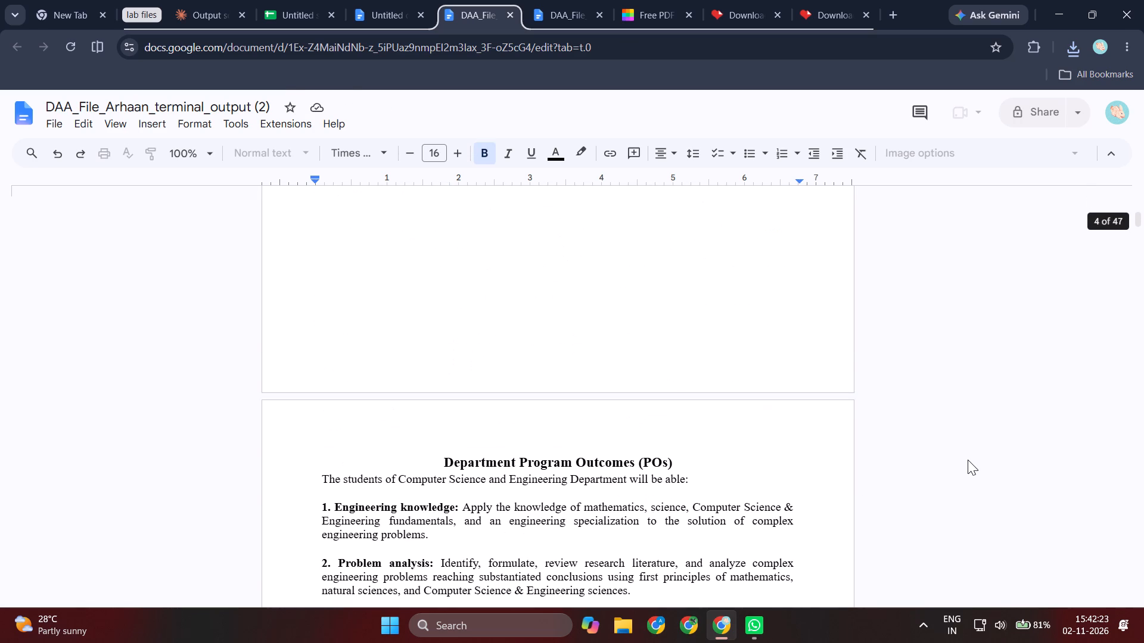
pyautogui.scroll(-16, 968, 460)
pyautogui.scroll(-6, 968, 460)
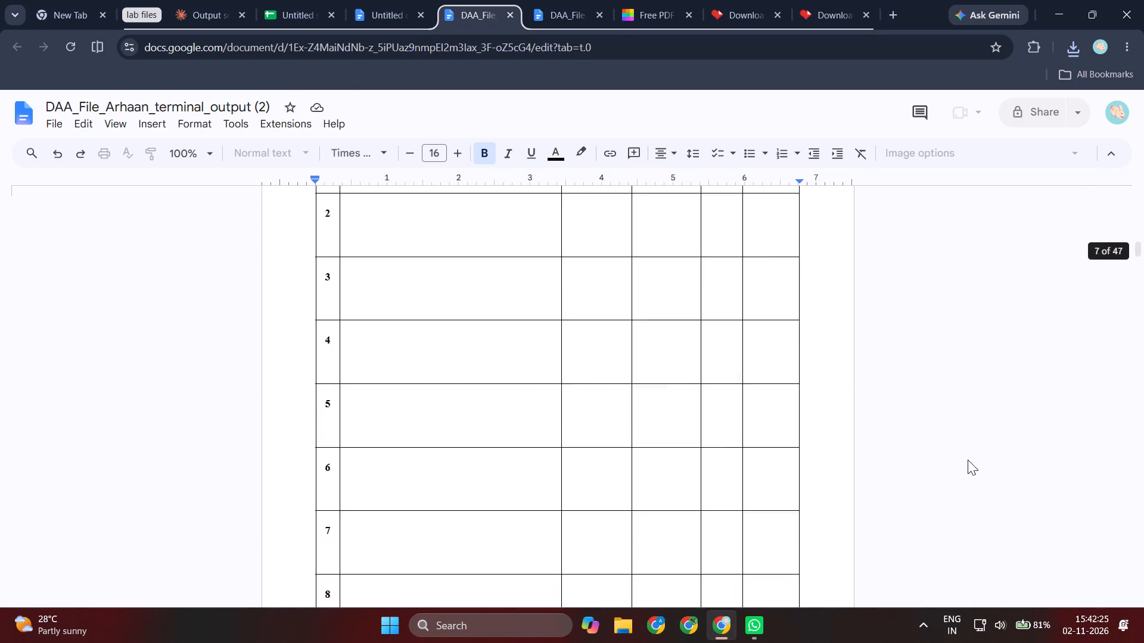
pyautogui.scroll(-7, 968, 460)
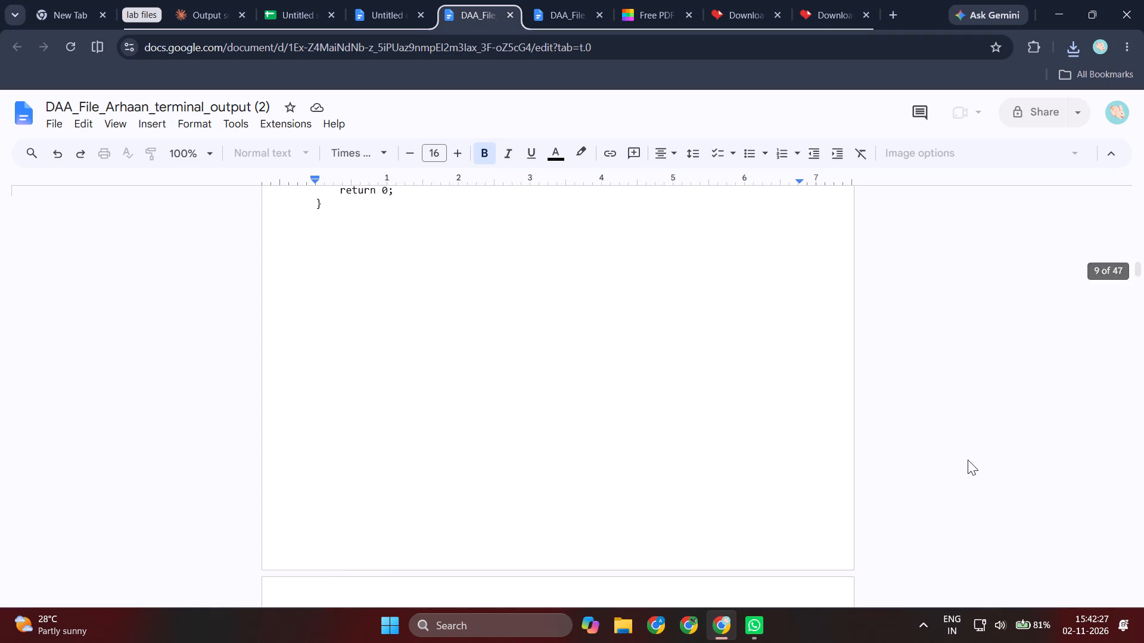
pyautogui.scroll(-6, 968, 460)
pyautogui.scroll(5, 968, 460)
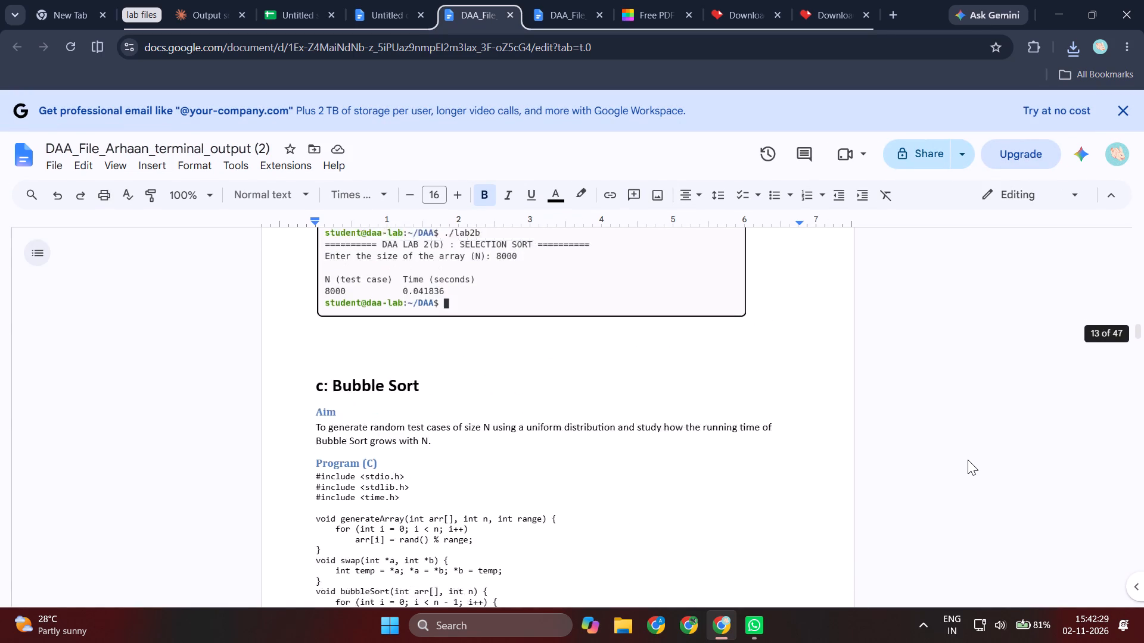
pyautogui.scroll(1, 968, 460)
pyautogui.scroll(-3, 968, 460)
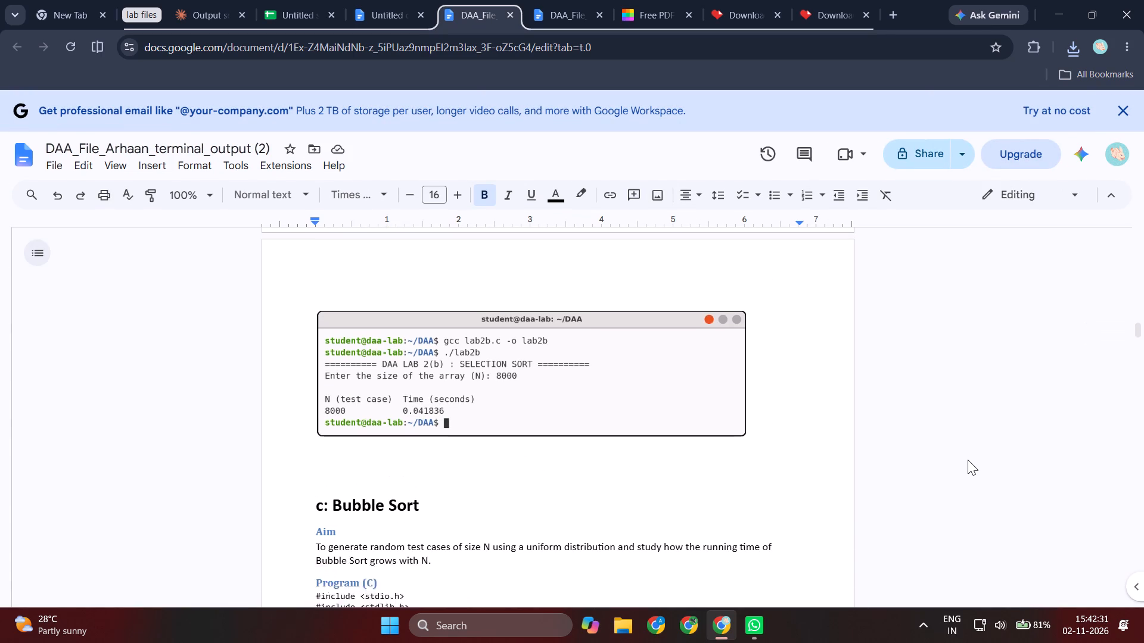
pyautogui.scroll(-19, 968, 460)
pyautogui.scroll(-9, 968, 460)
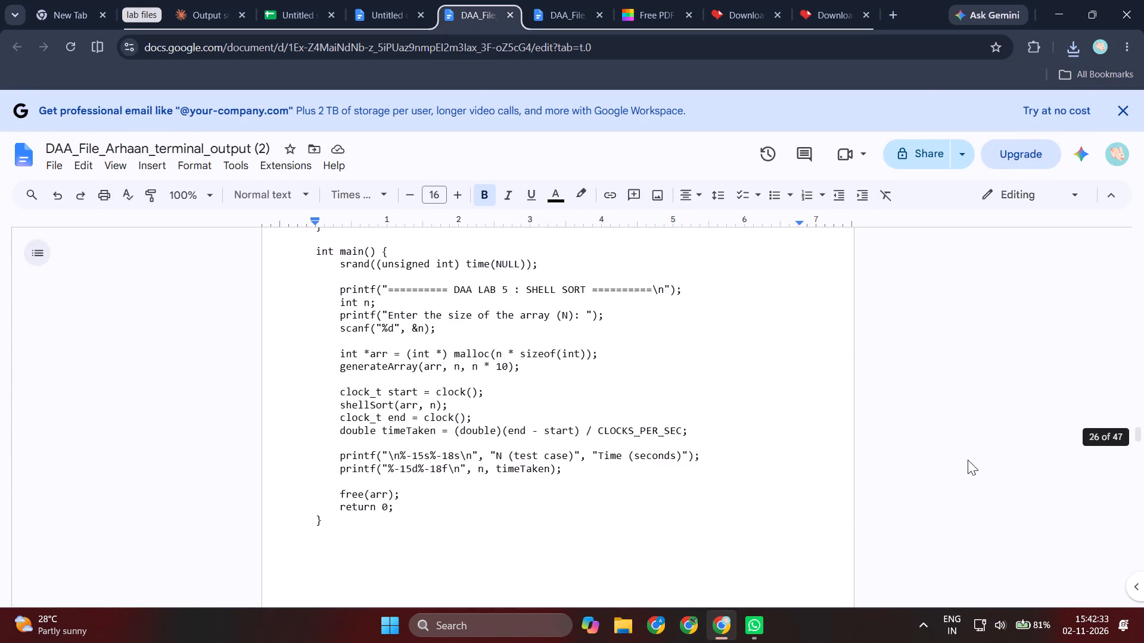
pyautogui.scroll(-16, 968, 460)
pyautogui.scroll(-17, 968, 460)
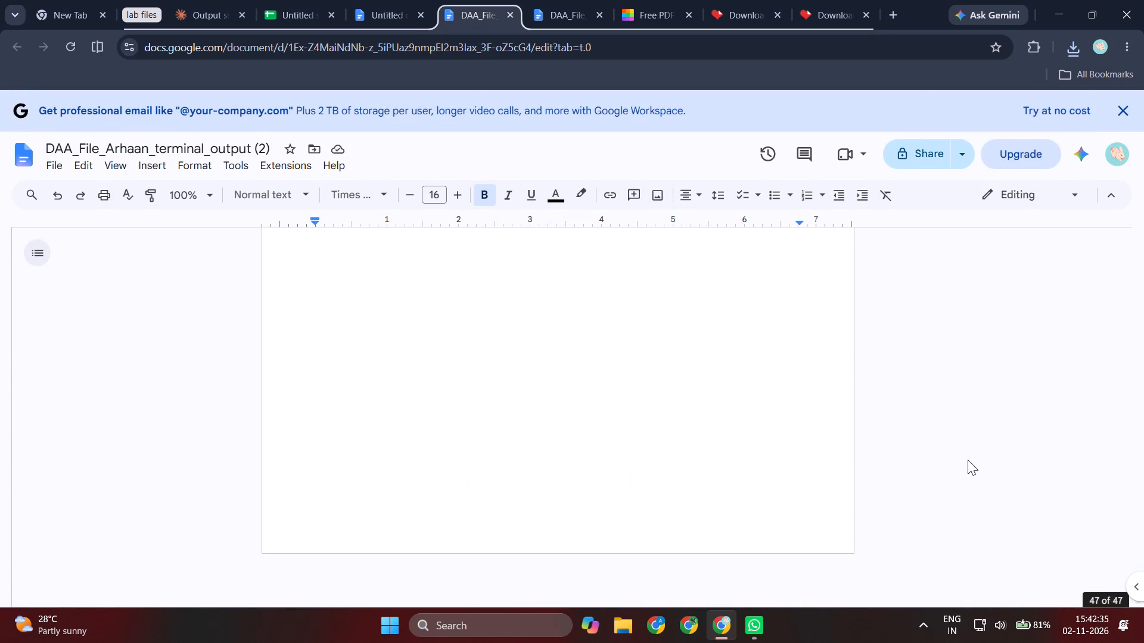
pyautogui.scroll(-6, 968, 460)
# Recheck the page edges and lab output sections from the last page back to the cover page.
pyautogui.scroll(9, 968, 460)
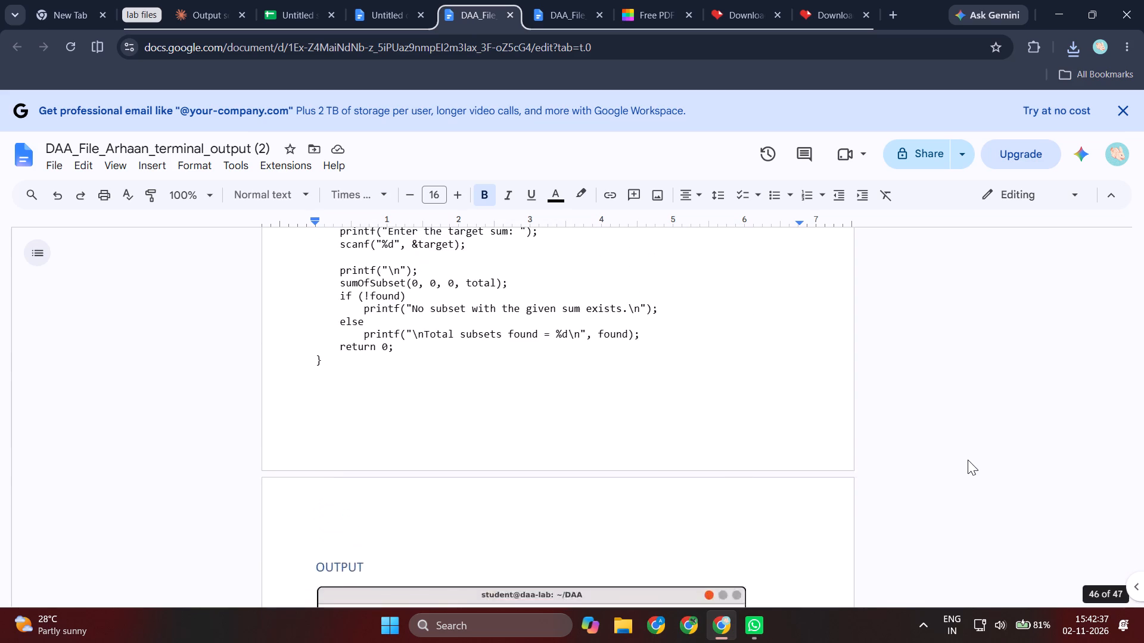
pyautogui.scroll(3, 968, 460)
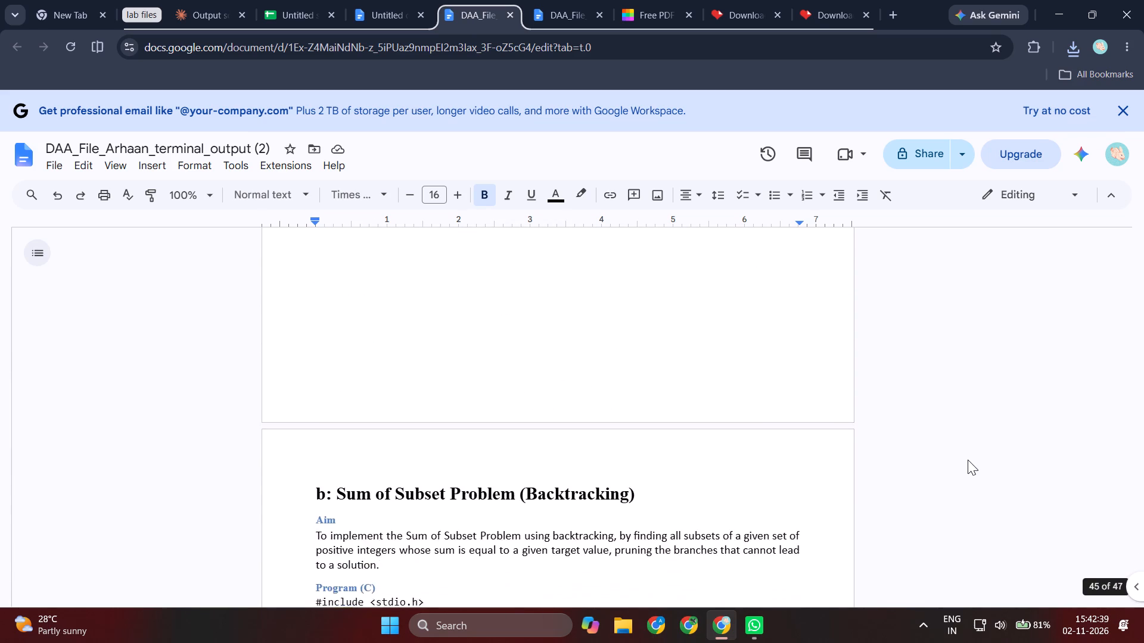
pyautogui.scroll(3, 968, 460)
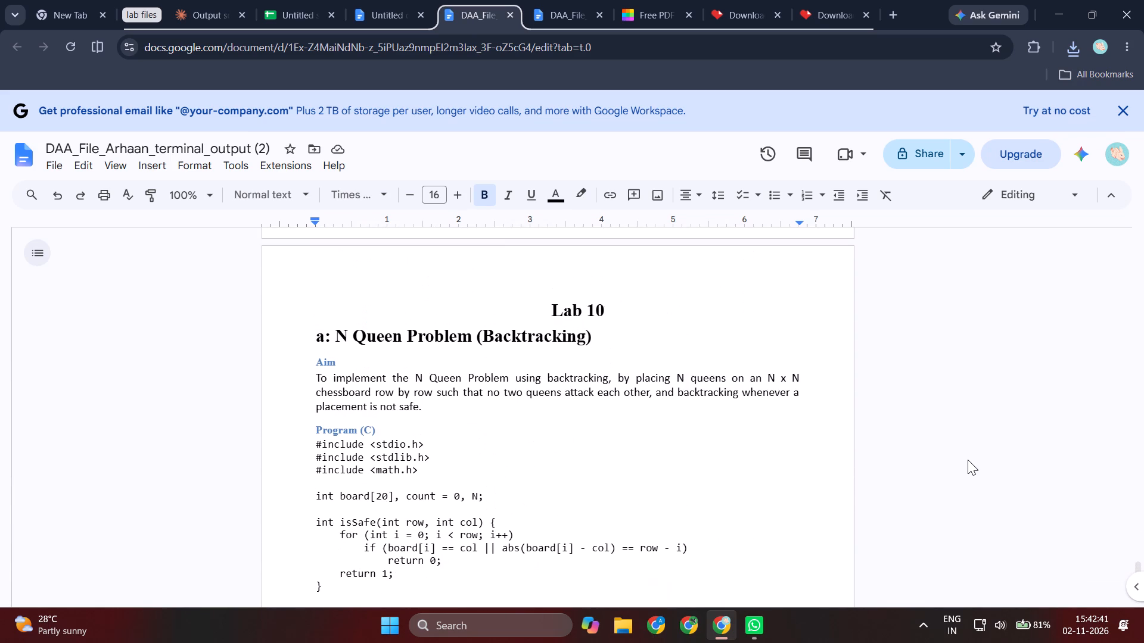
pyautogui.scroll(7, 968, 460)
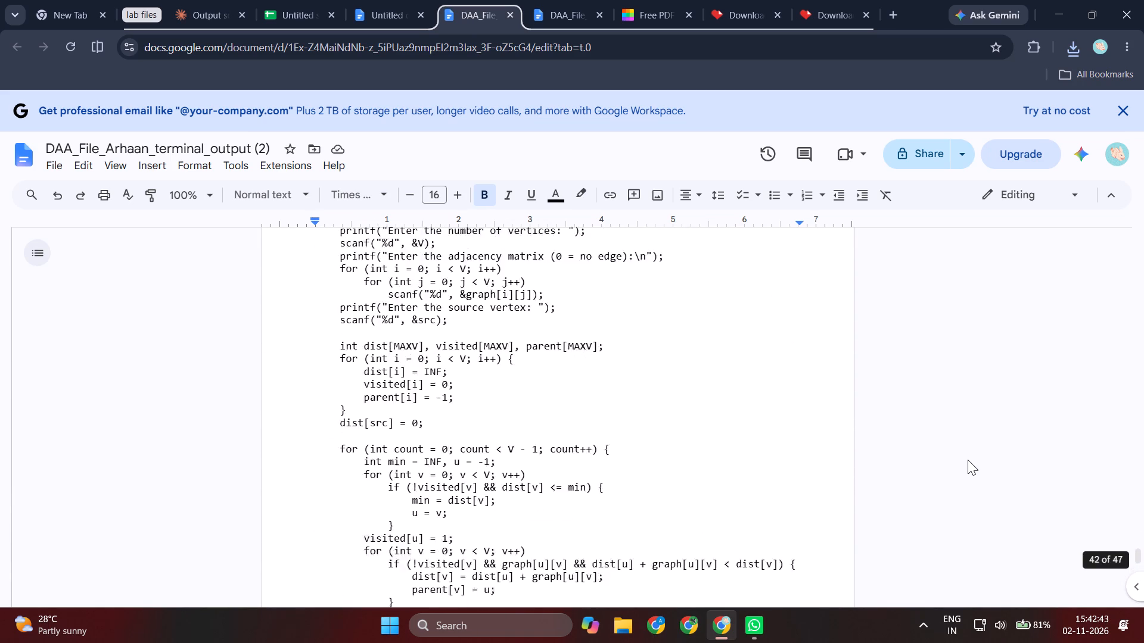
pyautogui.scroll(-10, 968, 460)
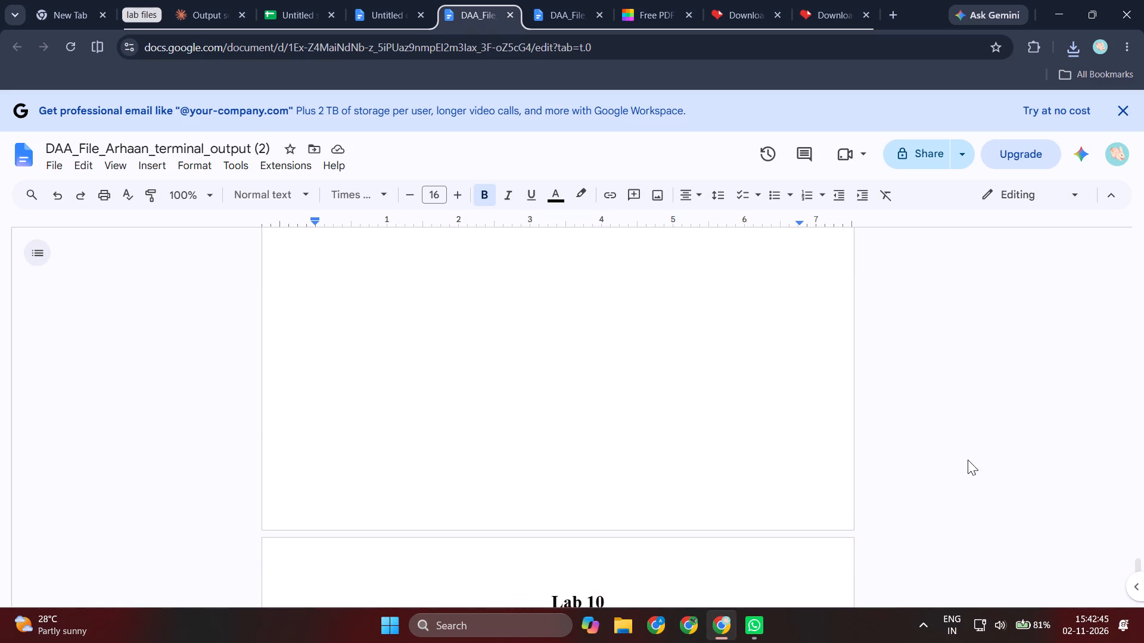
pyautogui.scroll(-2, 968, 460)
pyautogui.scroll(9, 968, 460)
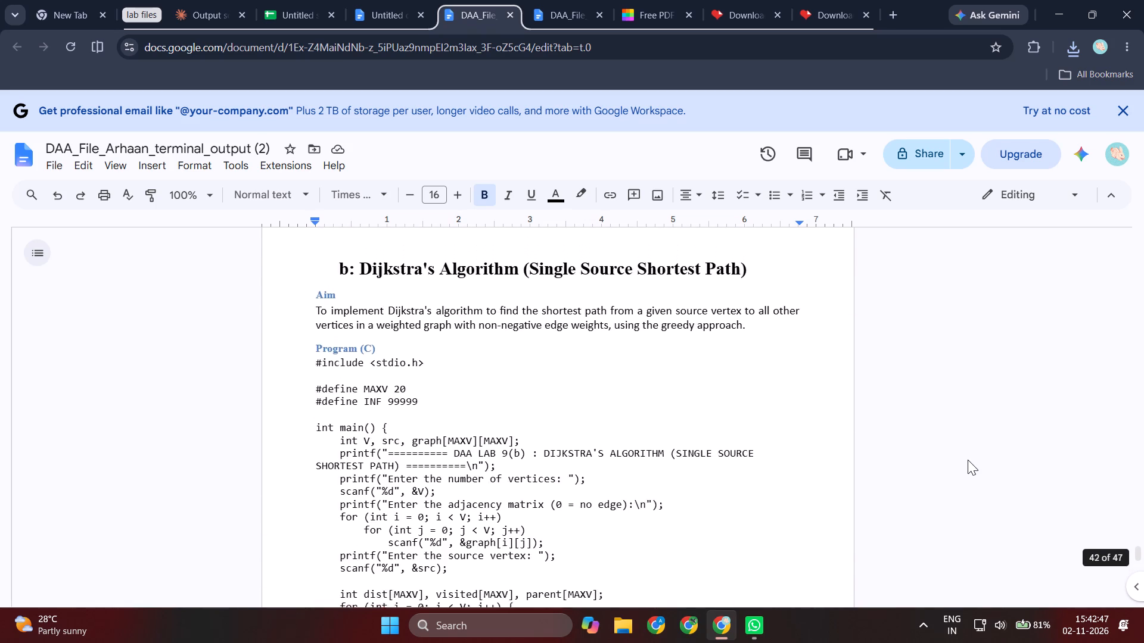
pyautogui.scroll(4, 968, 460)
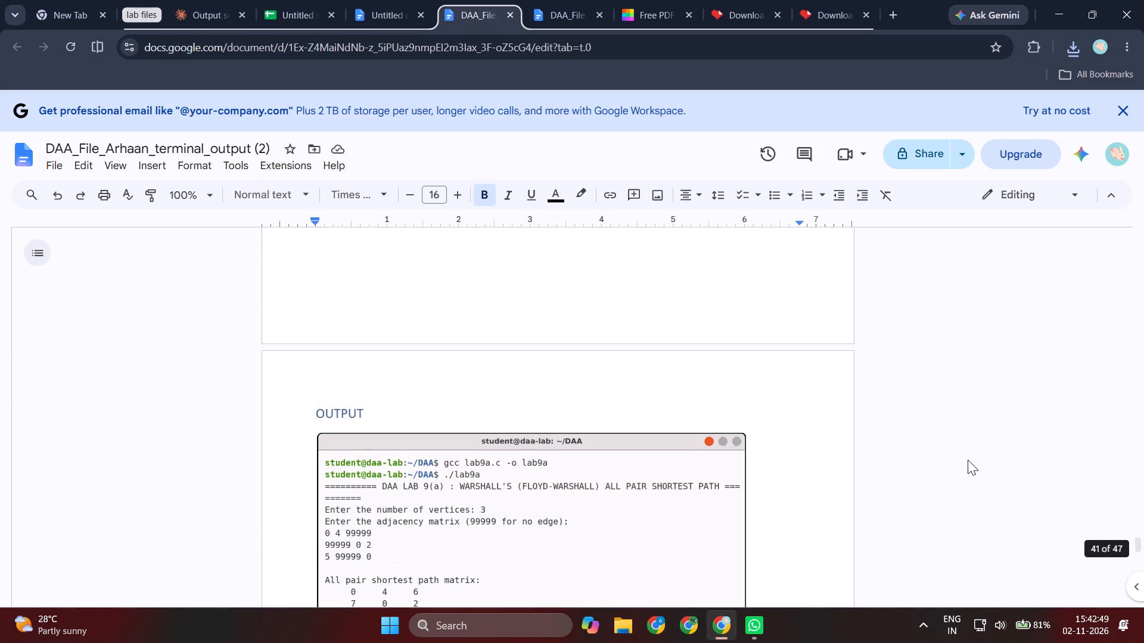
pyautogui.scroll(8, 968, 460)
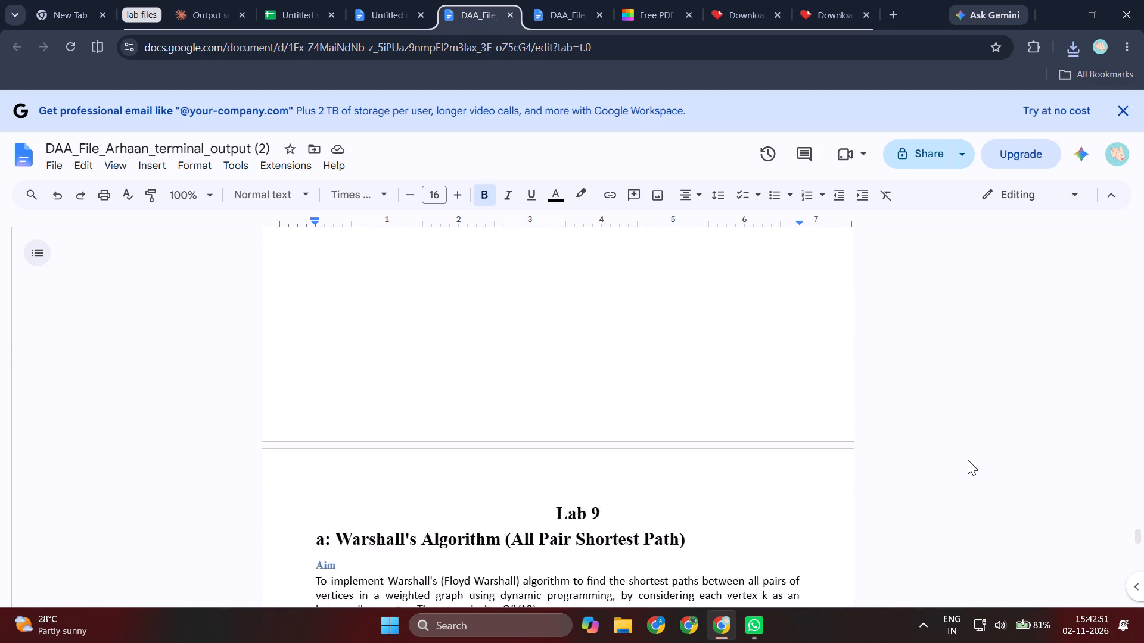
pyautogui.scroll(3, 968, 460)
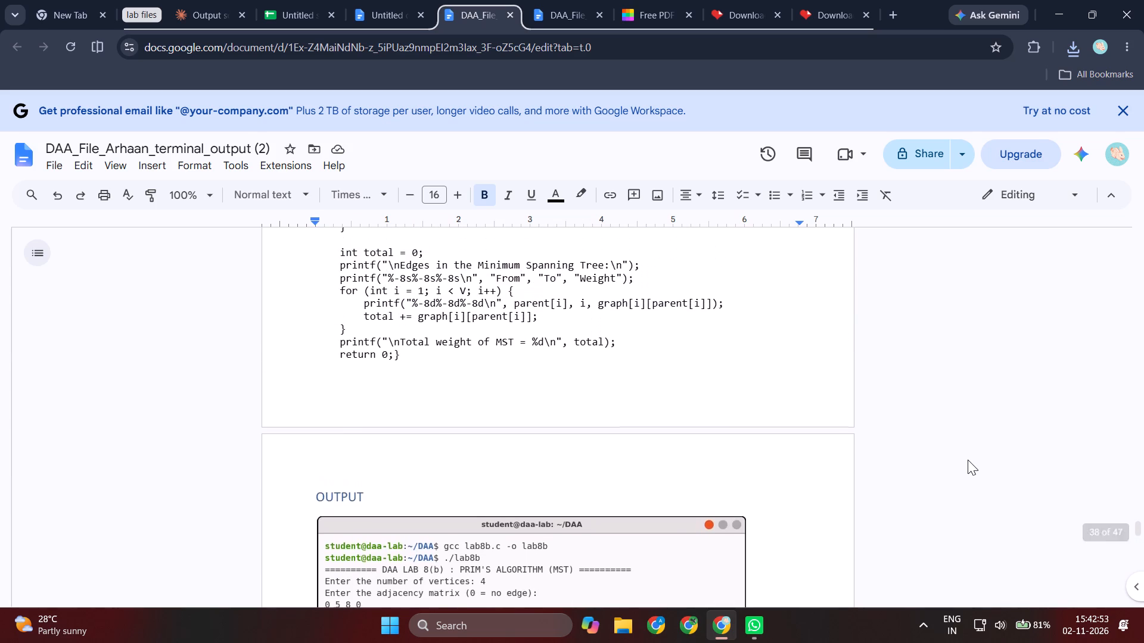
pyautogui.scroll(9, 968, 460)
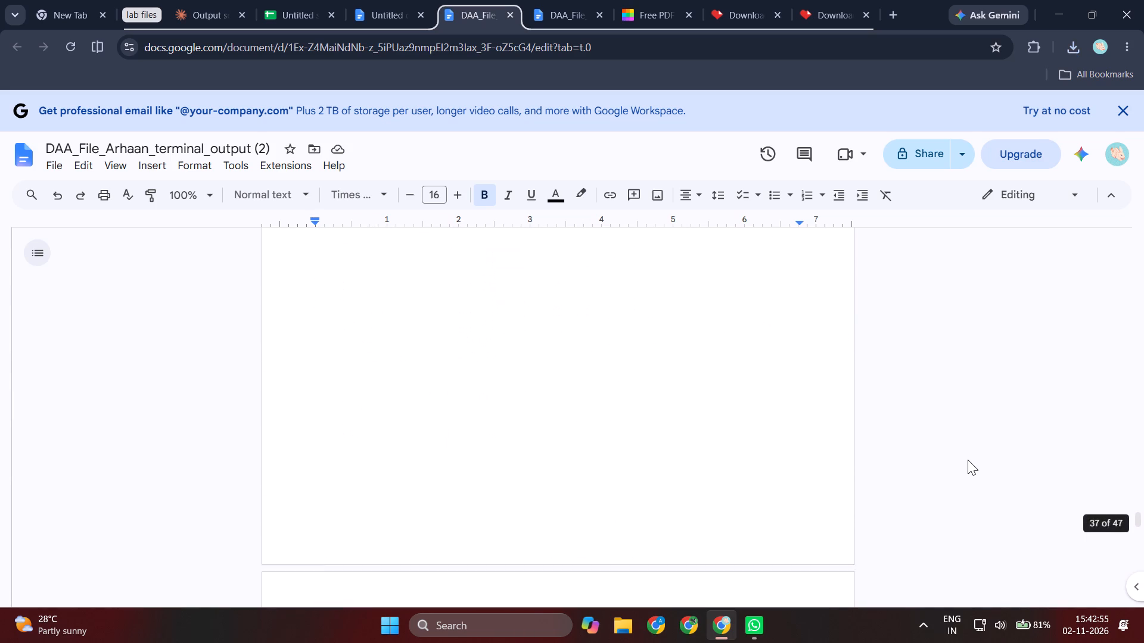
pyautogui.scroll(14, 968, 460)
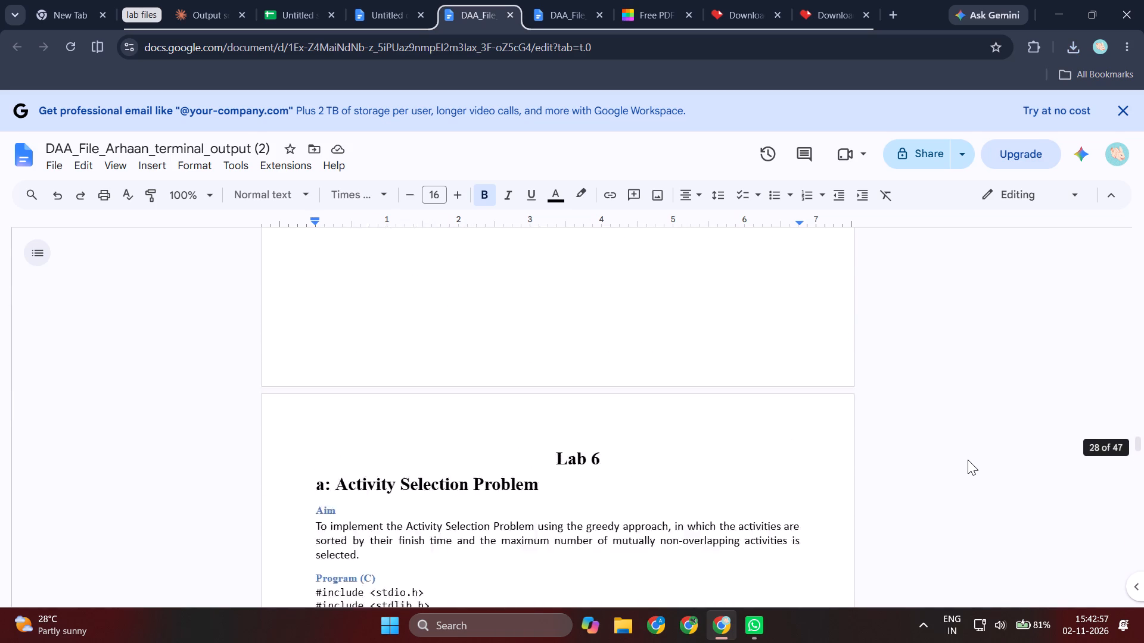
pyautogui.scroll(20, 968, 460)
pyautogui.scroll(19, 968, 460)
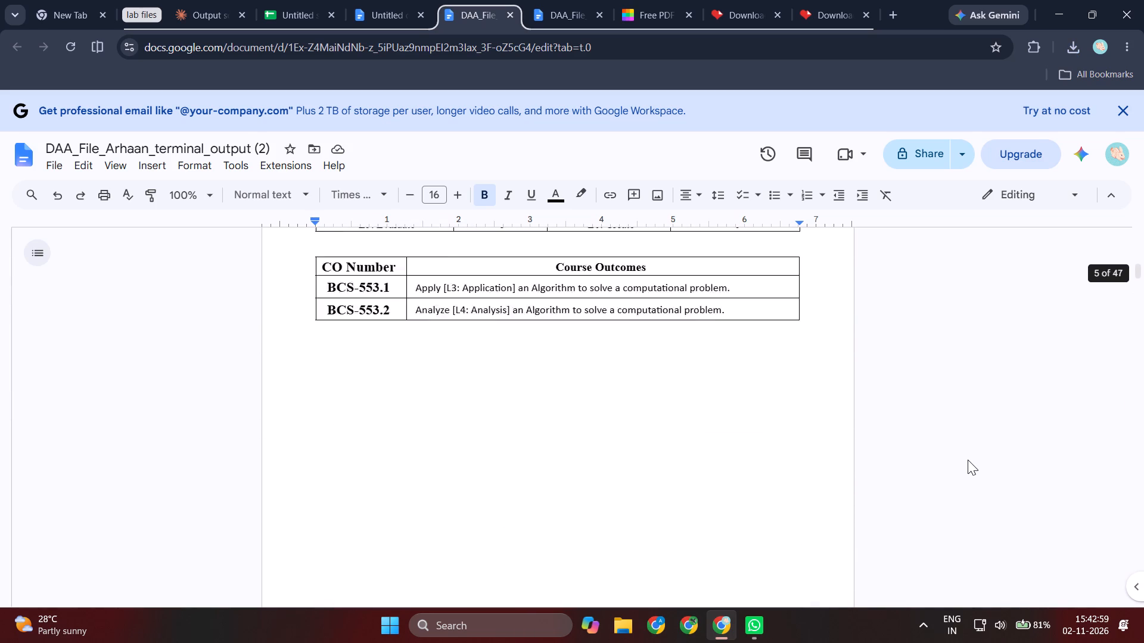
pyautogui.scroll(4, 968, 460)
# Examine the page edges again from the cover page's submission details through the front matter to Lab 1.
pyautogui.scroll(-2, 809, 420)
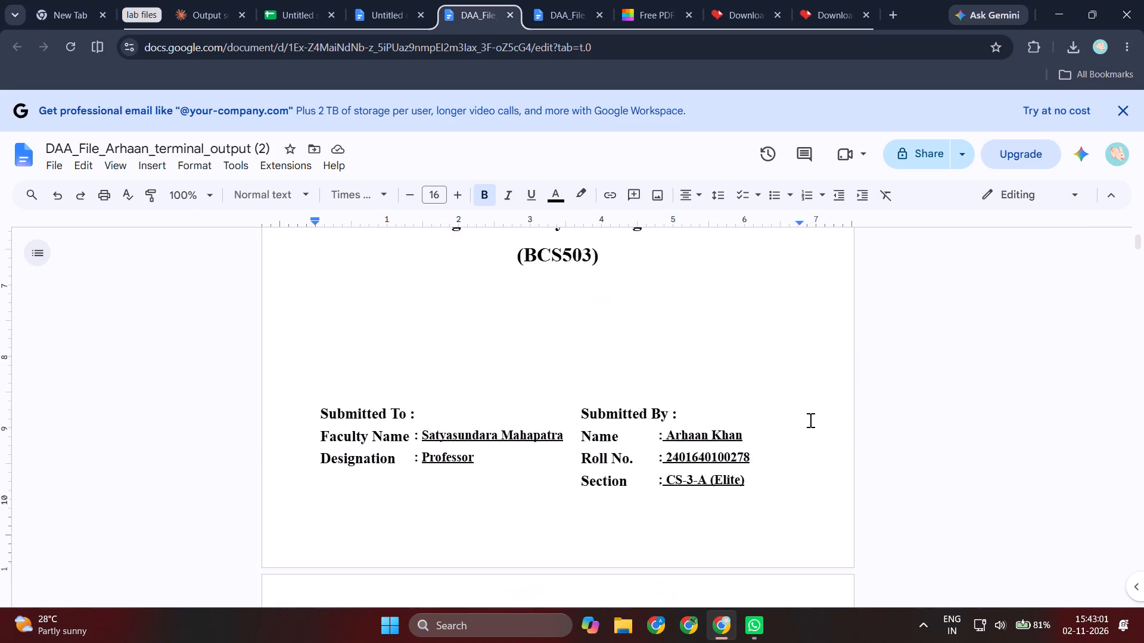
pyautogui.scroll(-2, 809, 420)
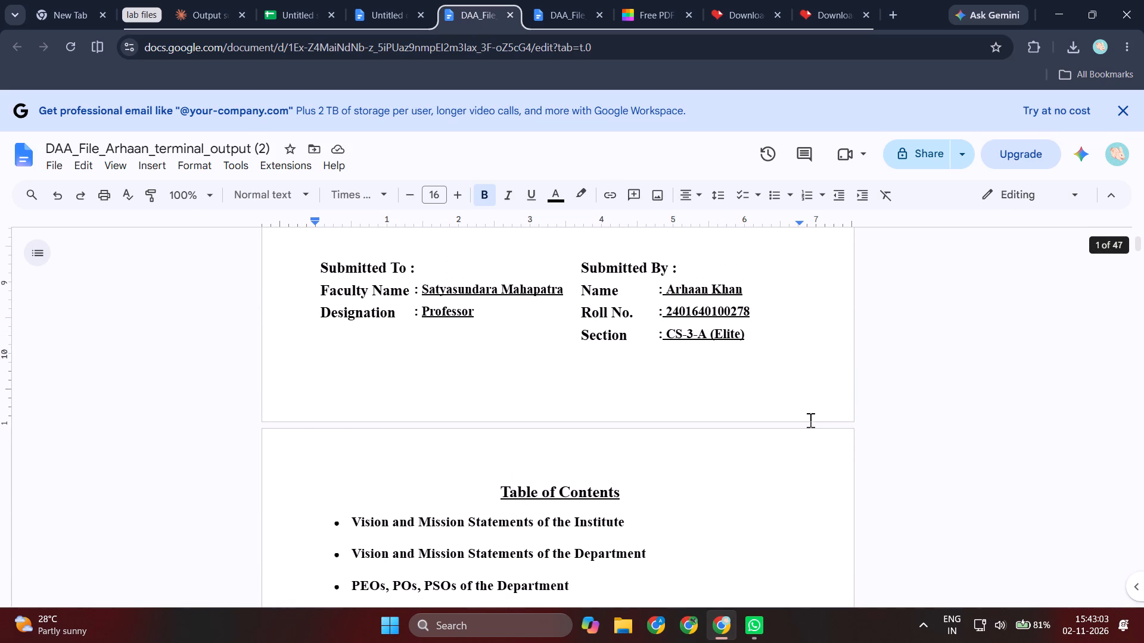
pyautogui.scroll(-2, 809, 420)
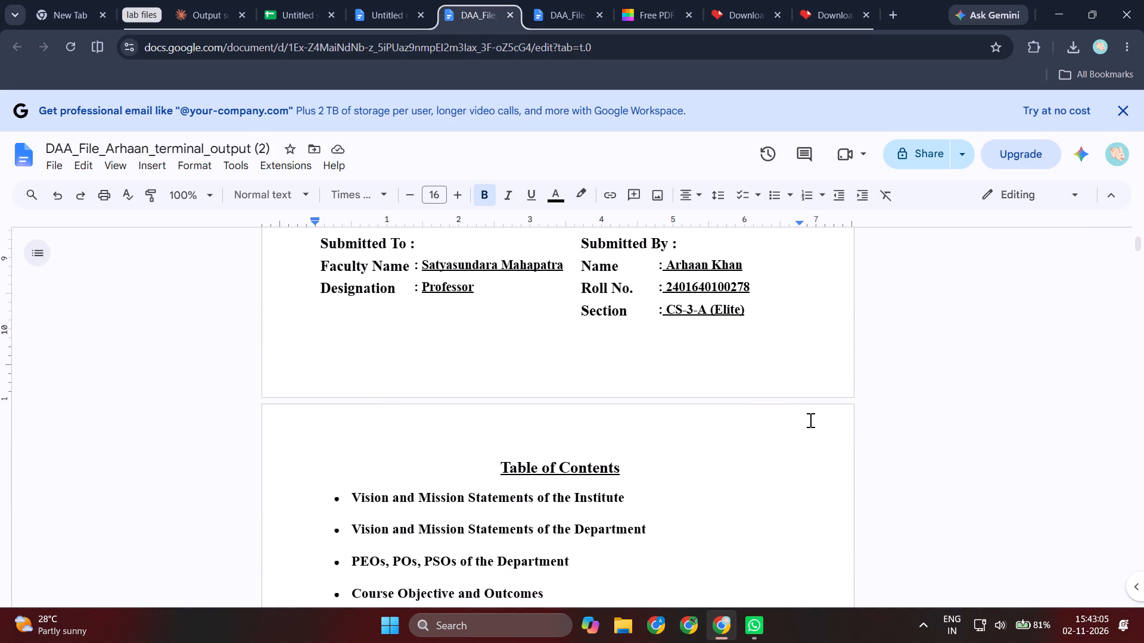
pyautogui.scroll(-4, 809, 420)
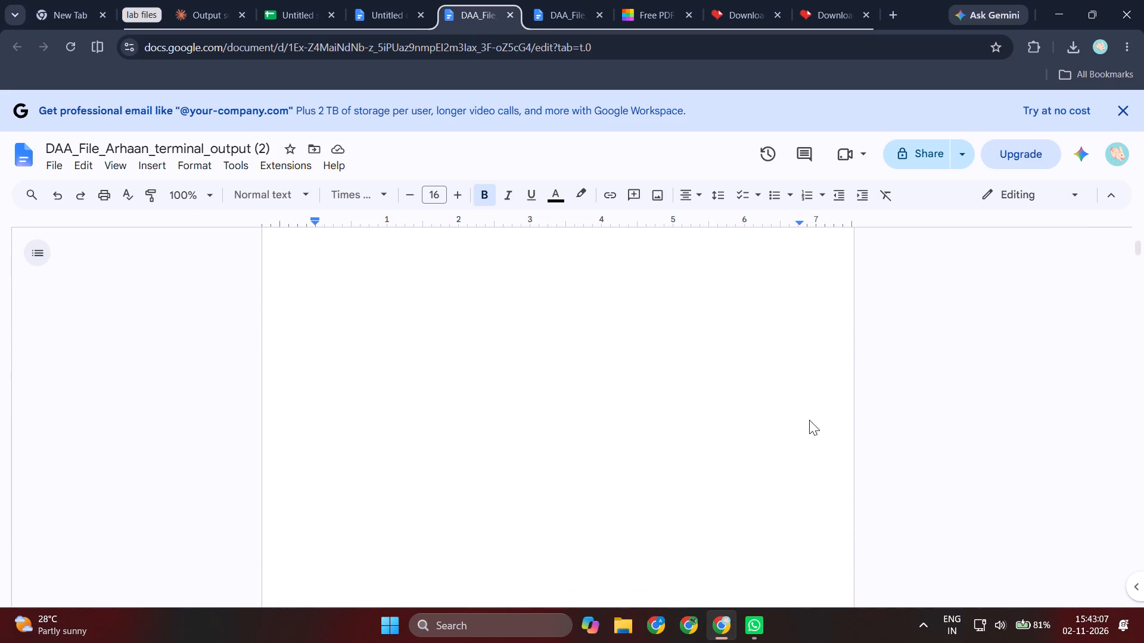
pyautogui.scroll(-10, 809, 420)
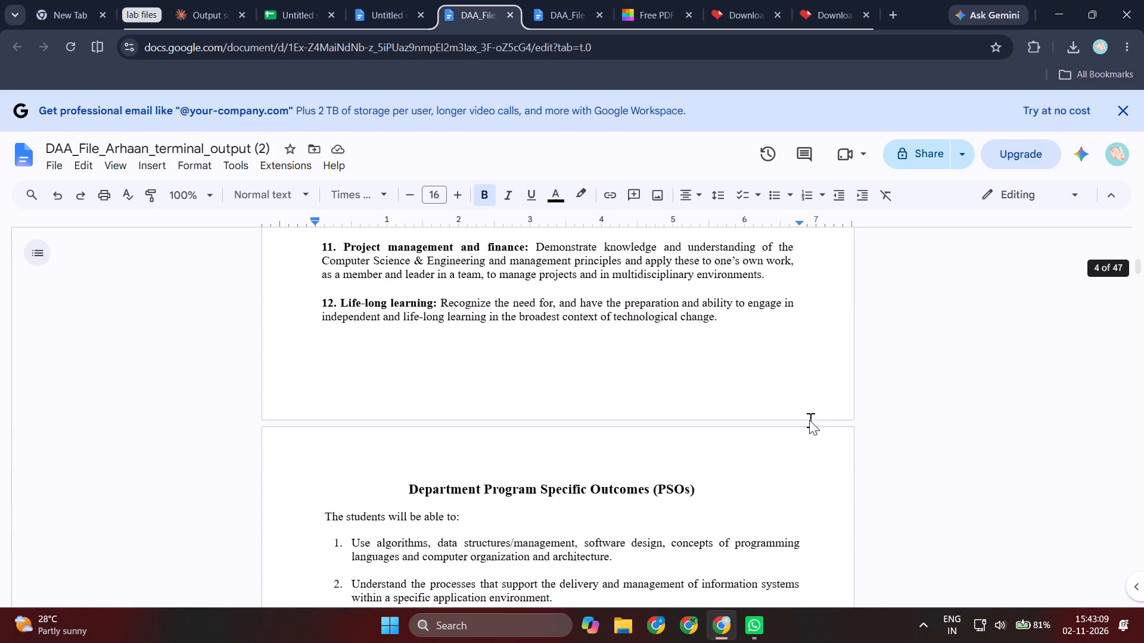
pyautogui.scroll(-5, 809, 420)
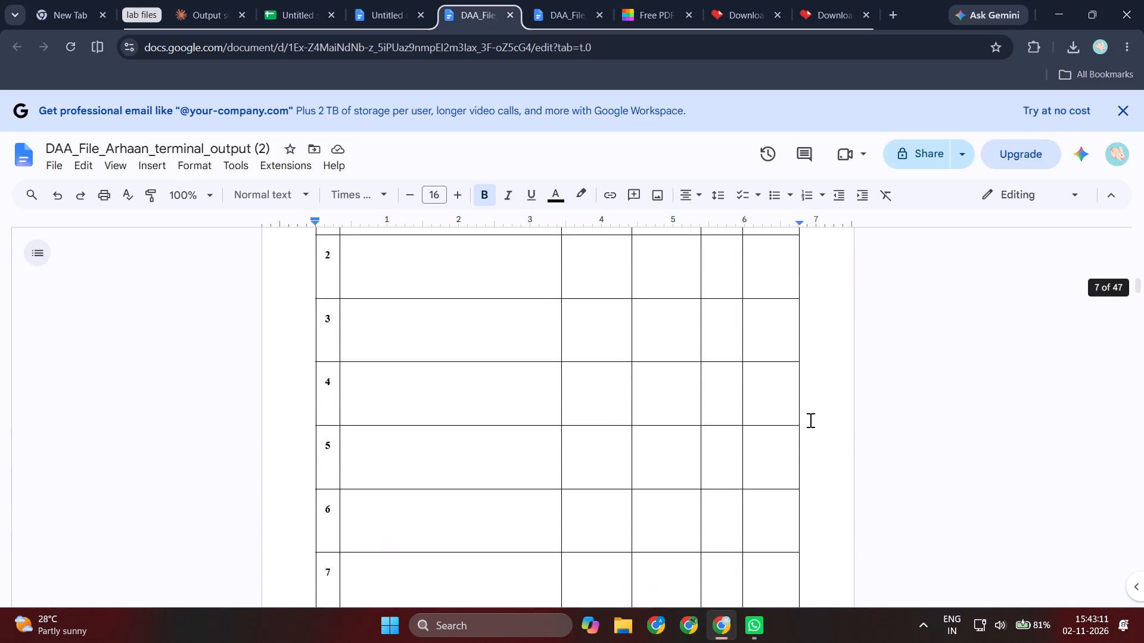
pyautogui.scroll(-6, 809, 420)
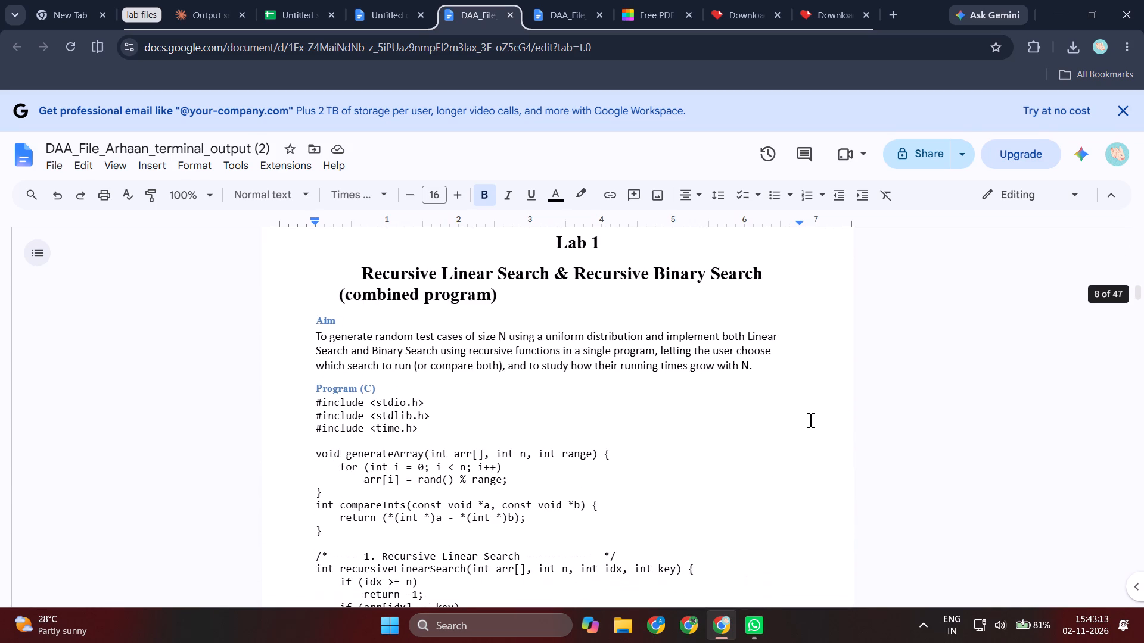
# Remove the indent and blank lines before the Lab 1 heading, keeping the heading at the top of its own page.
pyautogui.scroll(2, 807, 423)
pyautogui.click(548, 340)
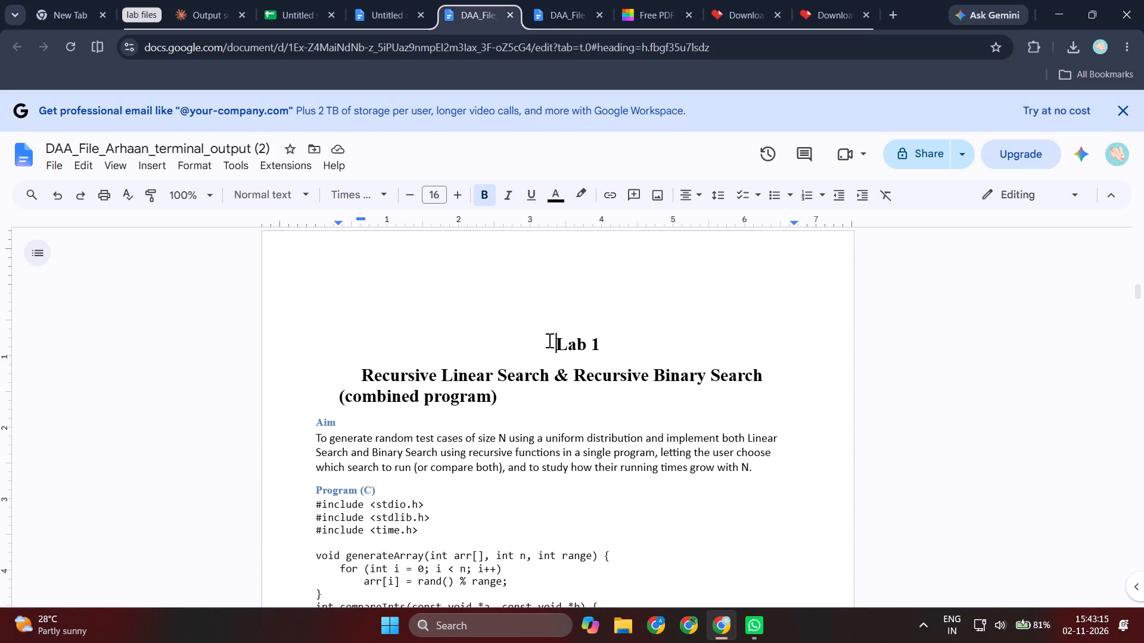
pyautogui.press('BackSpace')
pyautogui.press('BackSpace')
pyautogui.press('BackSpace')
pyautogui.press('BackSpace')
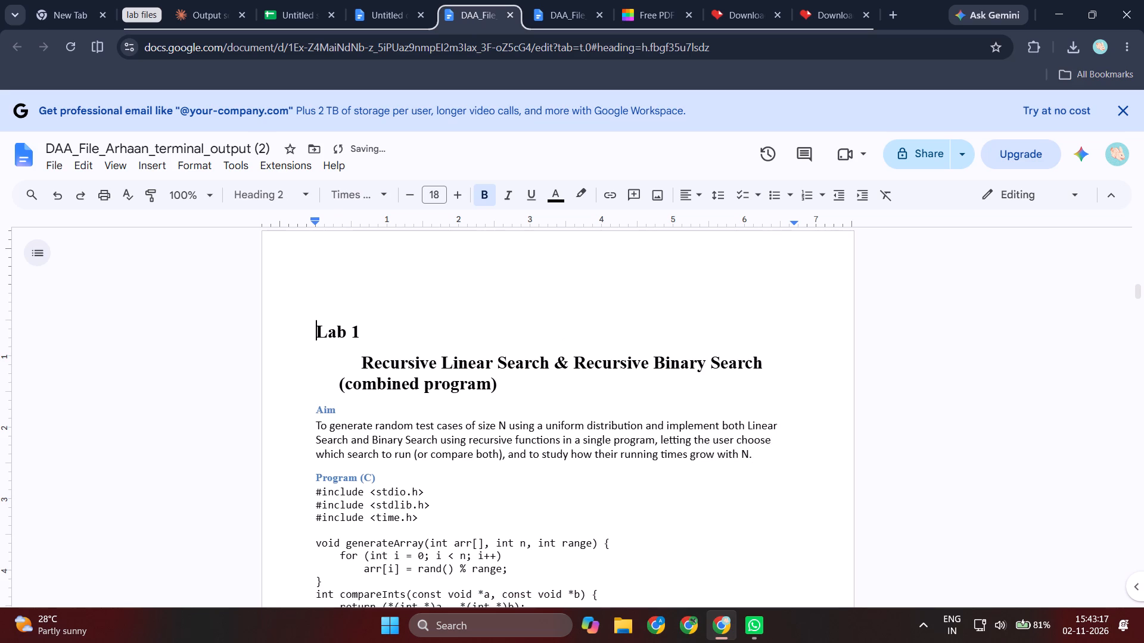
pyautogui.press('BackSpace')
pyautogui.press('BackSpace')
pyautogui.press('BackSpace')
pyautogui.scroll(2, 548, 340)
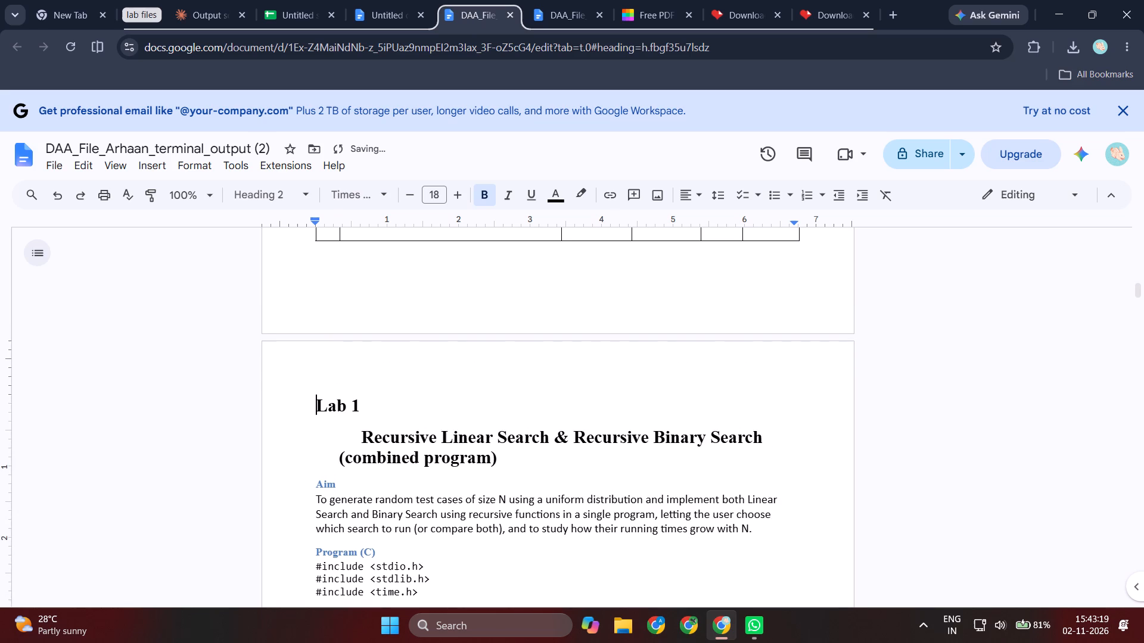
pyautogui.press('BackSpace')
pyautogui.press('BackSpace')
pyautogui.press('BackSpace')
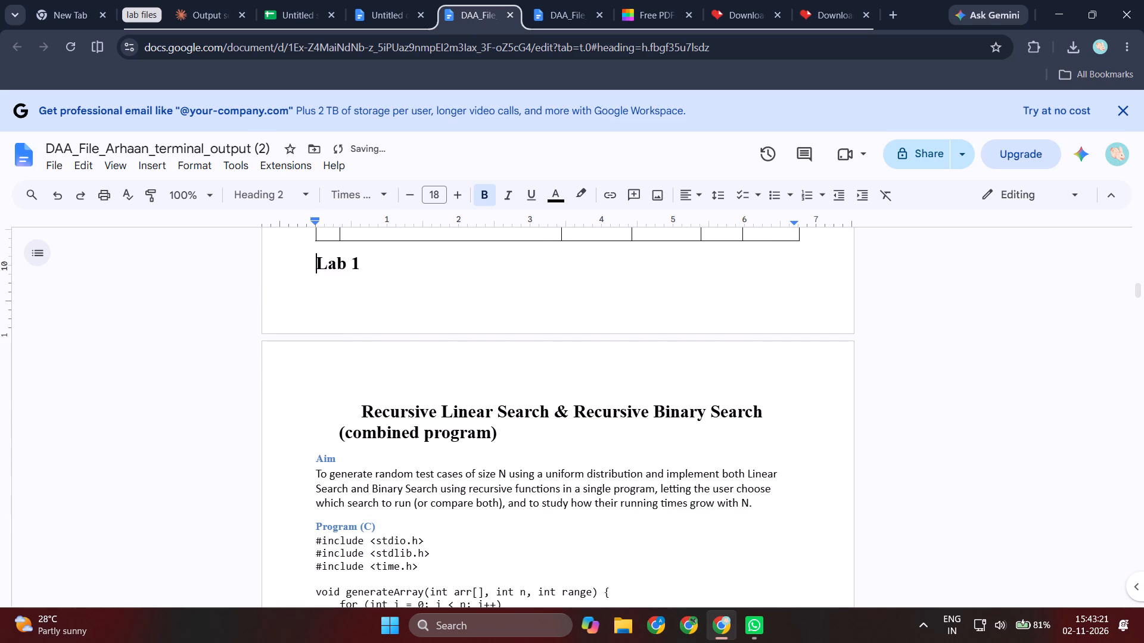
pyautogui.press('Return')
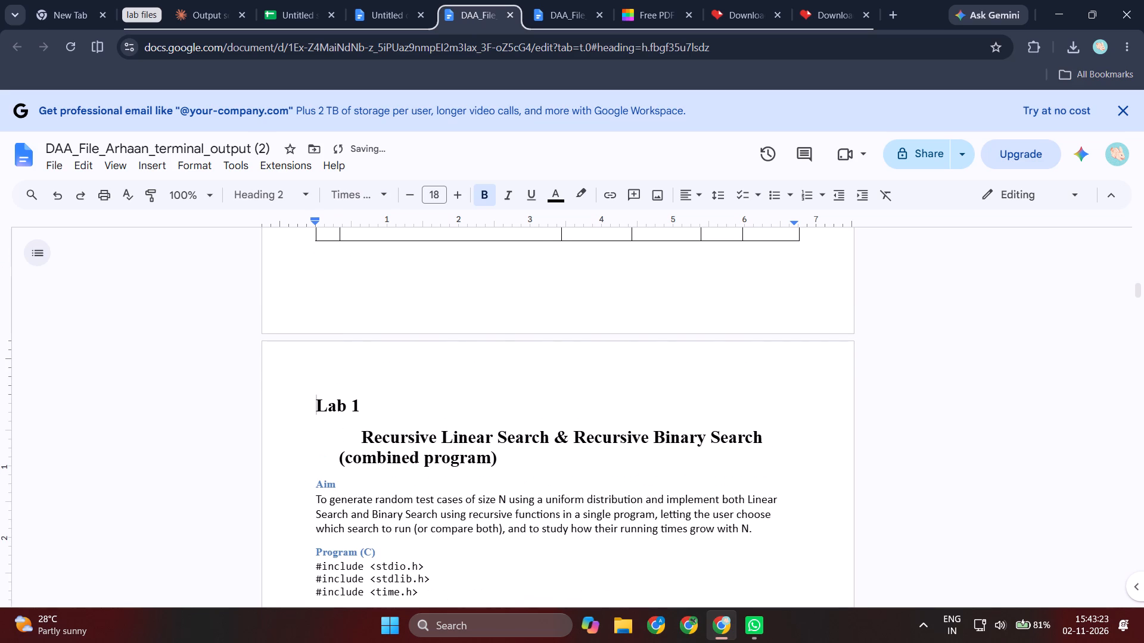
# Centre the Lab 1 heading.
pyautogui.moveTo(315, 405); pyautogui.dragTo(372, 407)
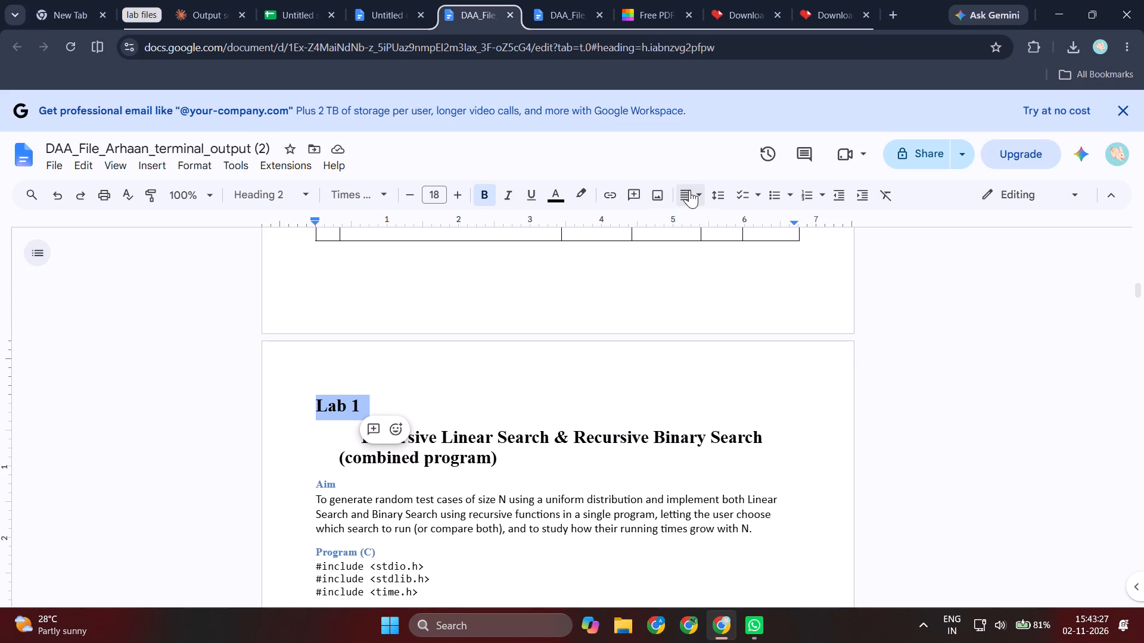
pyautogui.click(689, 190)
pyautogui.click(716, 224)
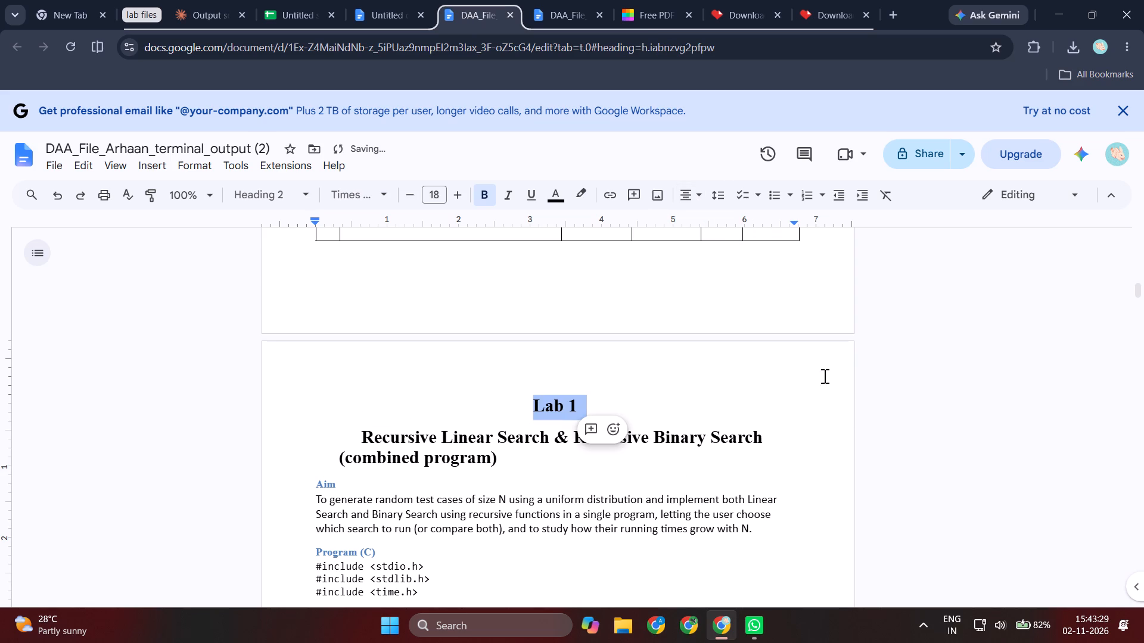
pyautogui.click(931, 480)
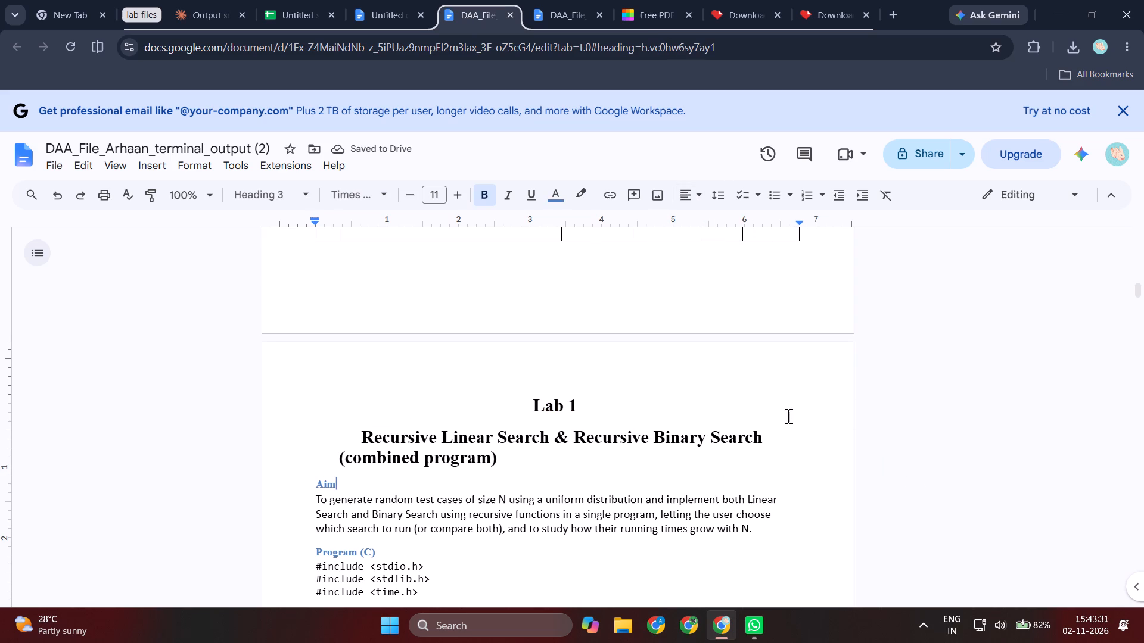
# Left-align the "Recursive Linear Search & Recursive Binary Search (combined program)" title and remove its first-line indent.
pyautogui.moveTo(499, 458); pyautogui.dragTo(356, 440)
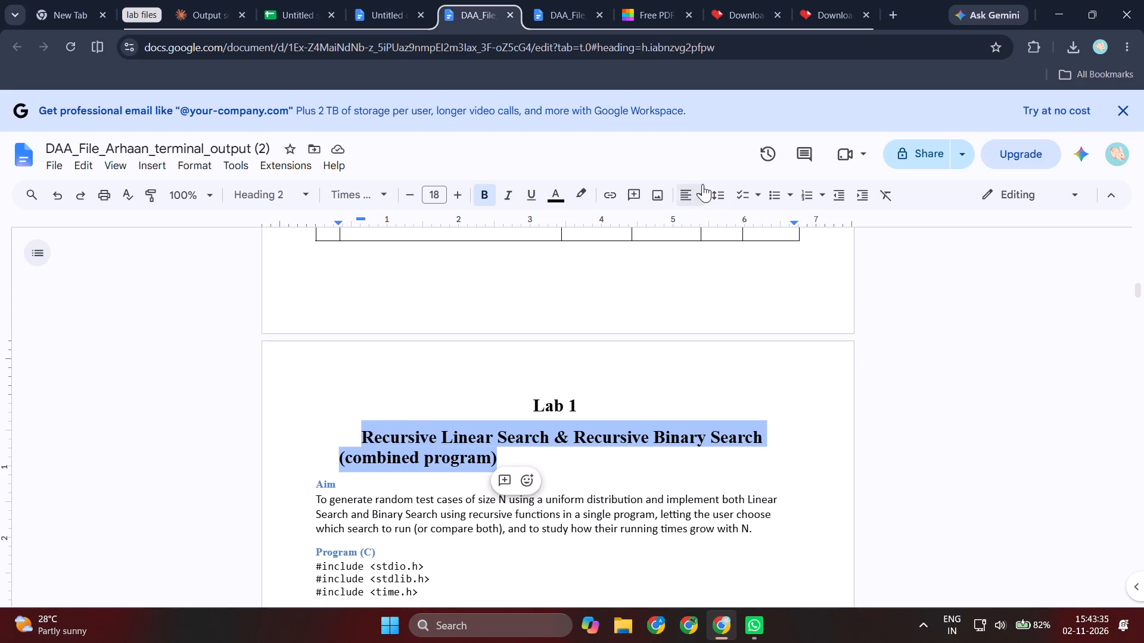
pyautogui.click(690, 189)
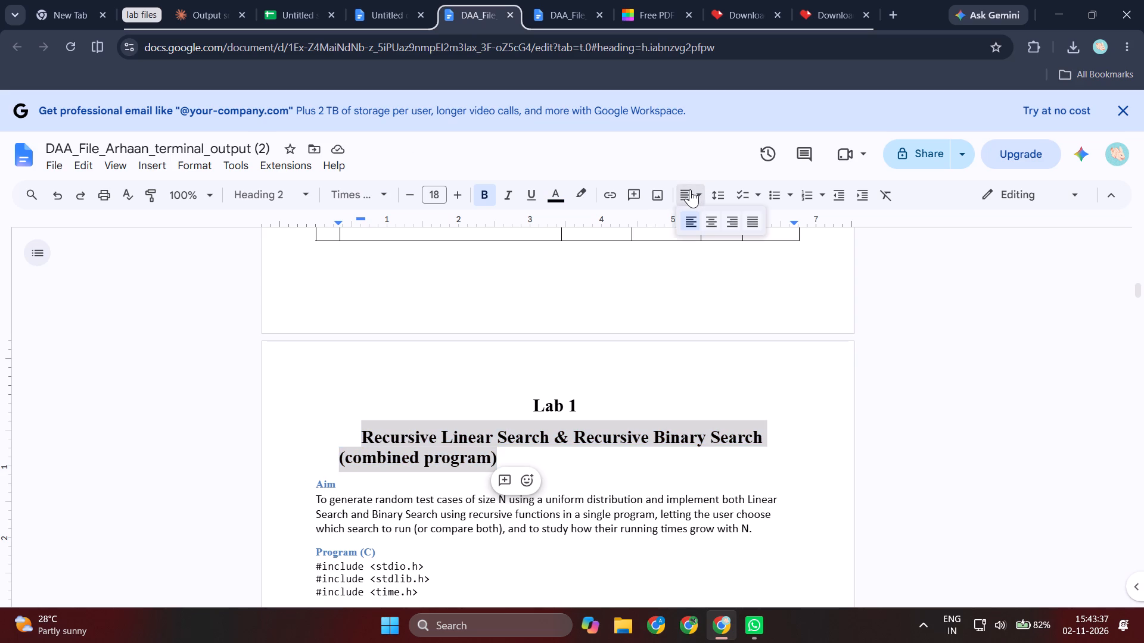
pyautogui.click(689, 215)
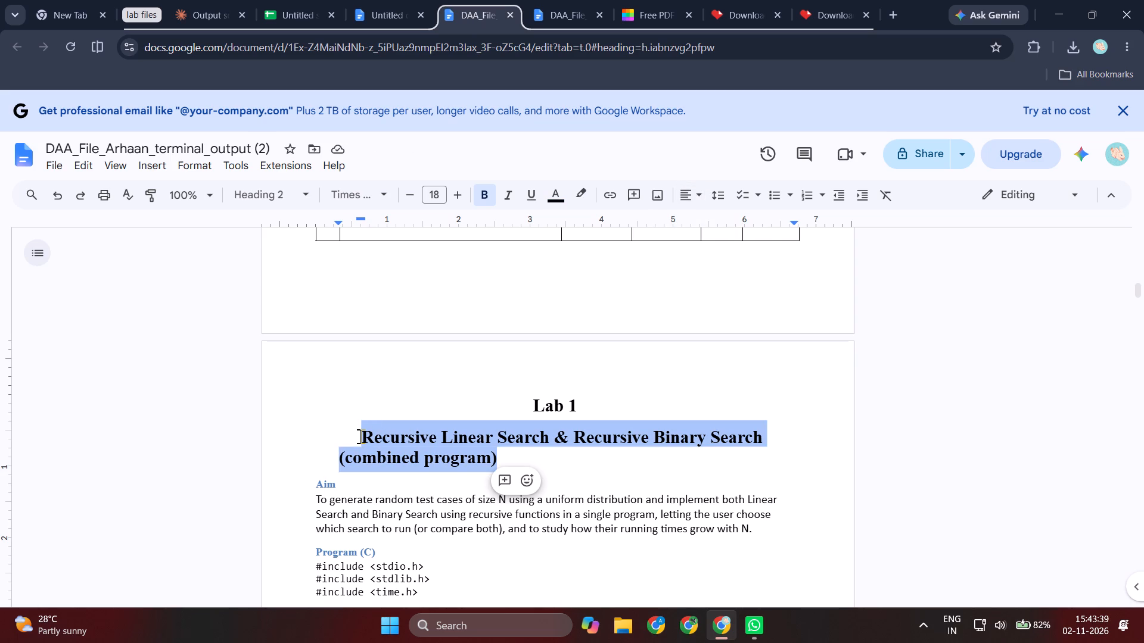
pyautogui.click(359, 436)
pyautogui.press('BackSpace')
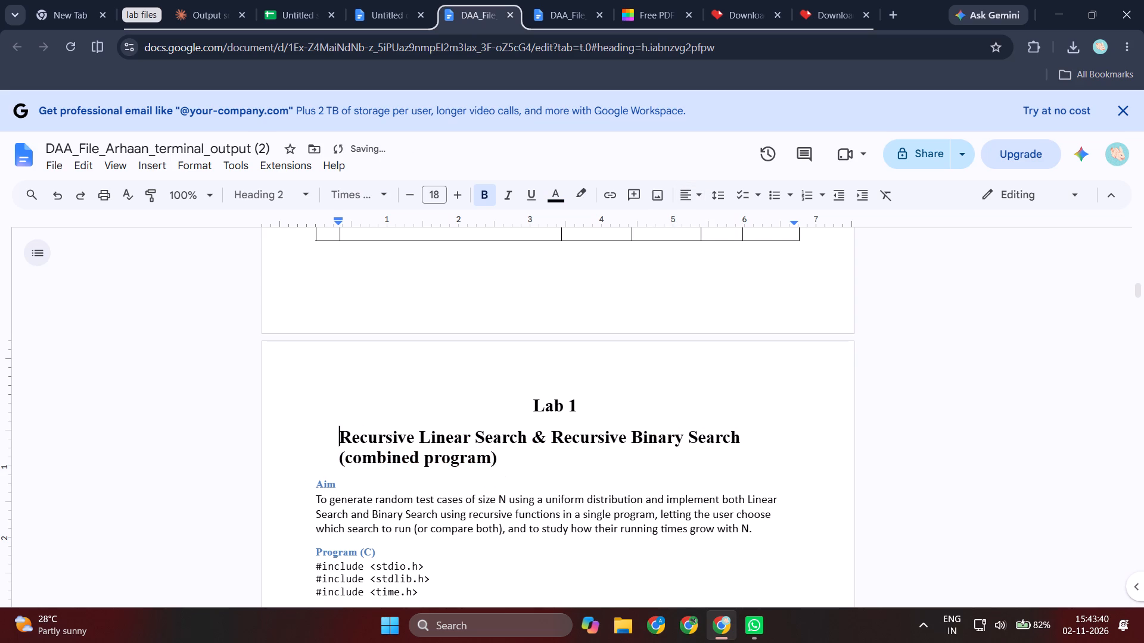
# Examine the front matter pages around the List of Experiments and down to the Lab 1 heading.
pyautogui.scroll(11, 276, 439)
pyautogui.scroll(-2, 276, 439)
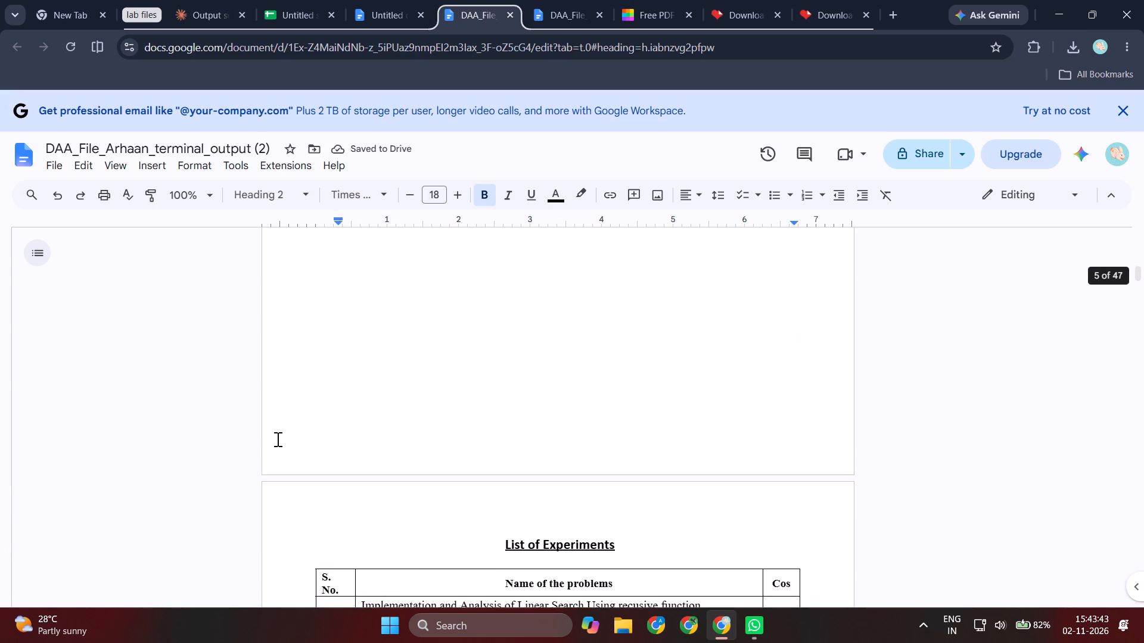
pyautogui.scroll(-5, 276, 439)
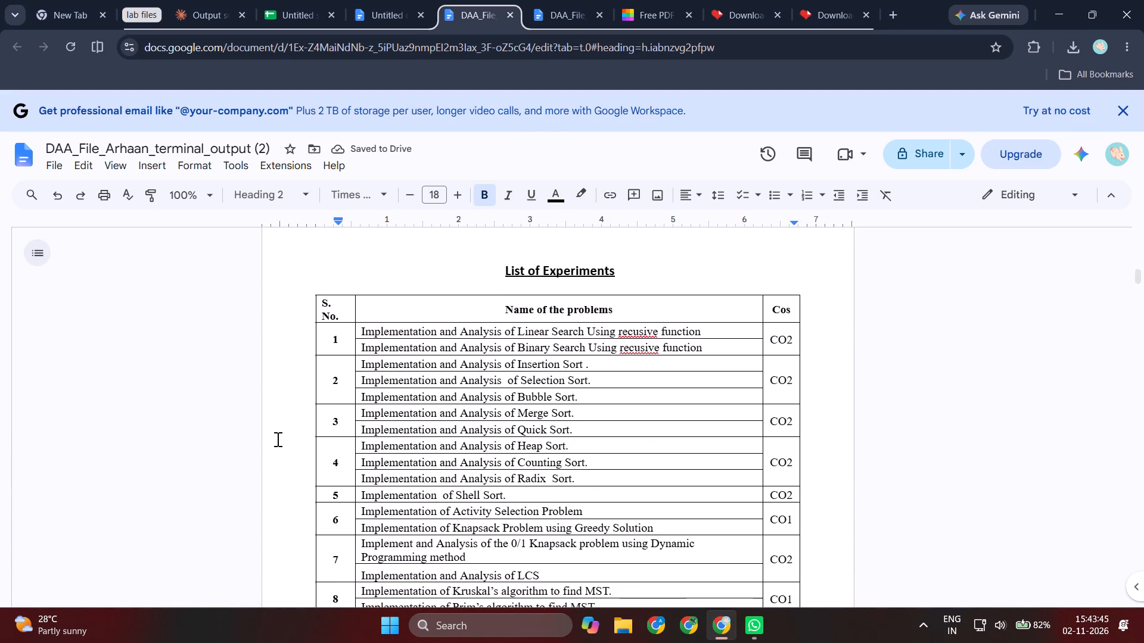
pyautogui.scroll(-9, 276, 439)
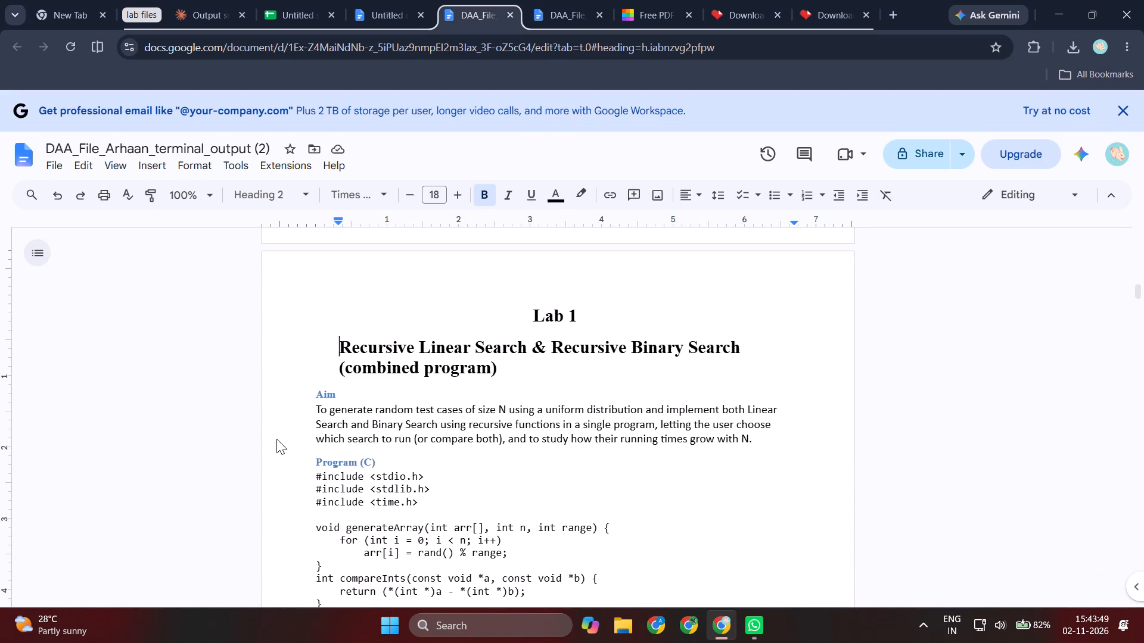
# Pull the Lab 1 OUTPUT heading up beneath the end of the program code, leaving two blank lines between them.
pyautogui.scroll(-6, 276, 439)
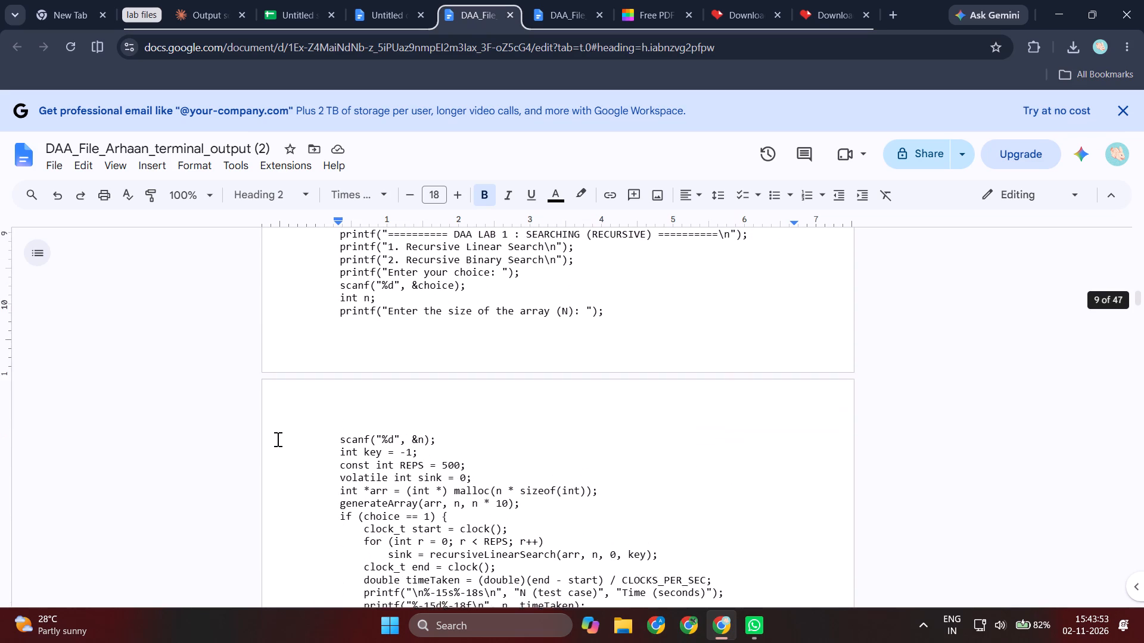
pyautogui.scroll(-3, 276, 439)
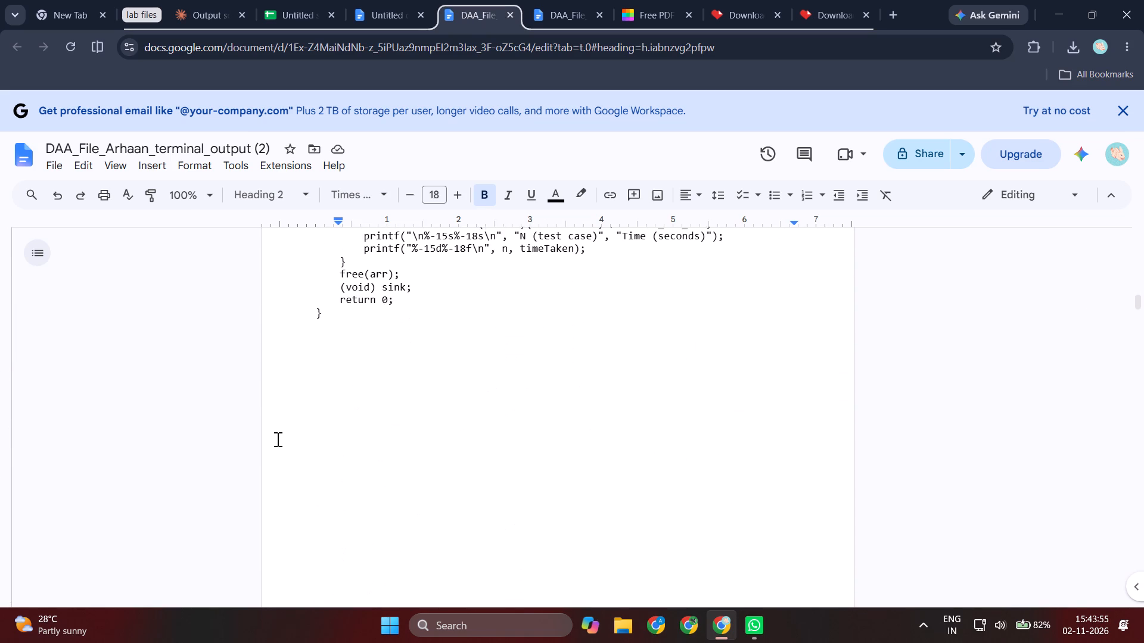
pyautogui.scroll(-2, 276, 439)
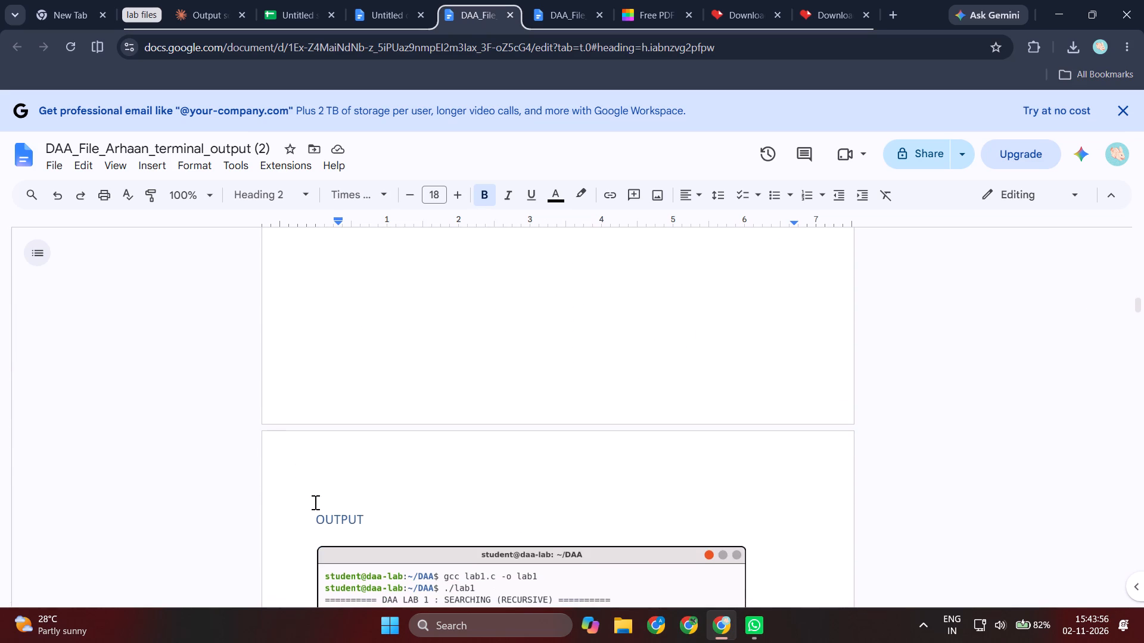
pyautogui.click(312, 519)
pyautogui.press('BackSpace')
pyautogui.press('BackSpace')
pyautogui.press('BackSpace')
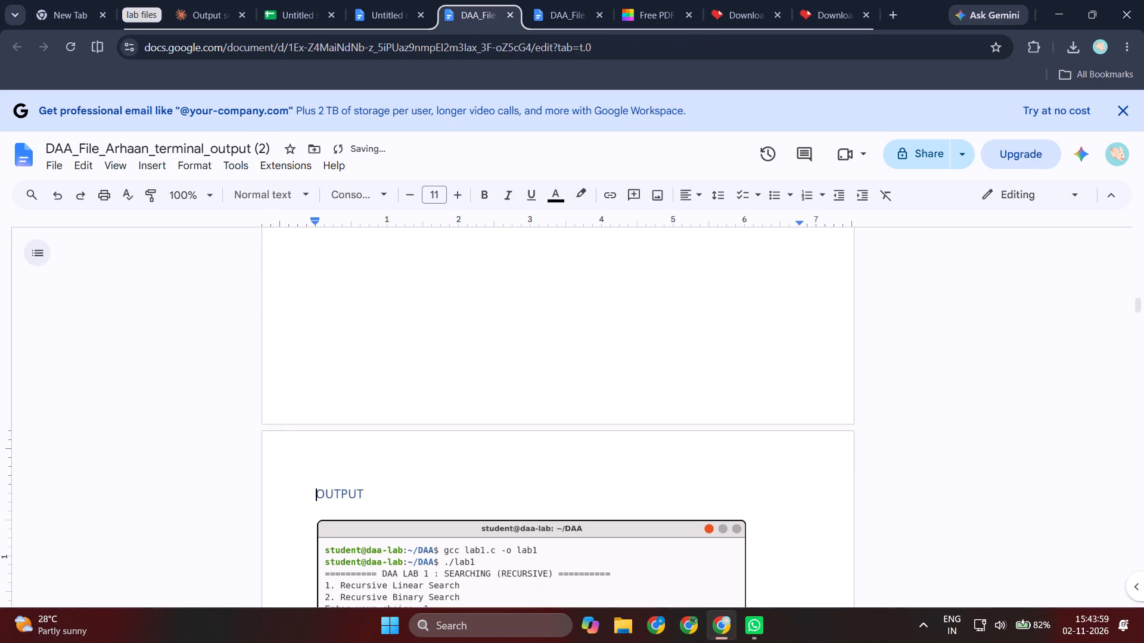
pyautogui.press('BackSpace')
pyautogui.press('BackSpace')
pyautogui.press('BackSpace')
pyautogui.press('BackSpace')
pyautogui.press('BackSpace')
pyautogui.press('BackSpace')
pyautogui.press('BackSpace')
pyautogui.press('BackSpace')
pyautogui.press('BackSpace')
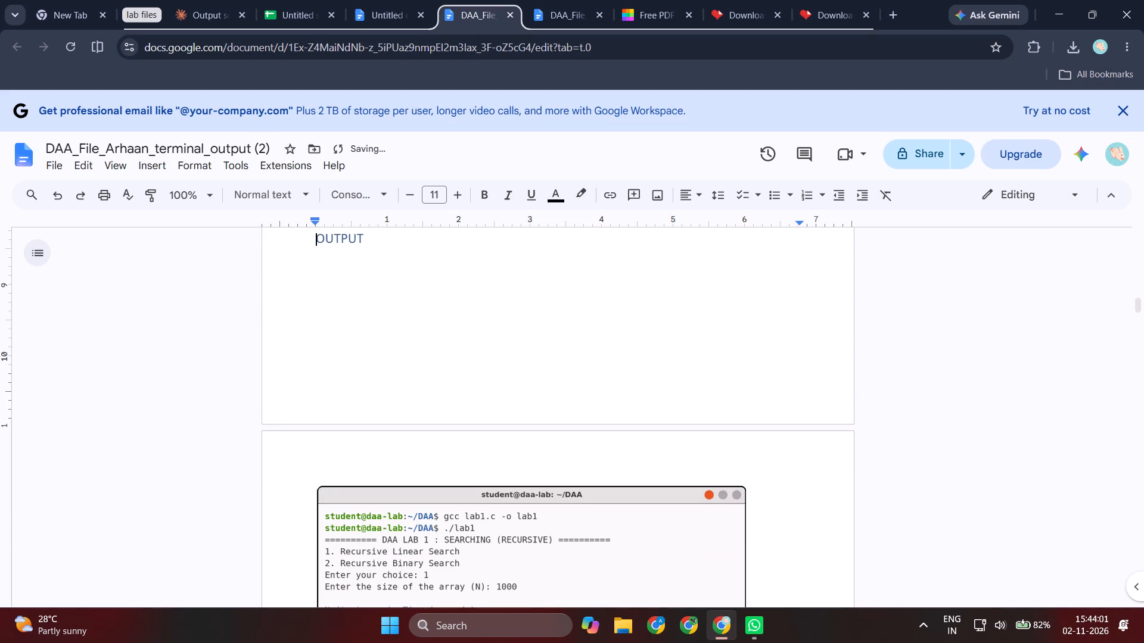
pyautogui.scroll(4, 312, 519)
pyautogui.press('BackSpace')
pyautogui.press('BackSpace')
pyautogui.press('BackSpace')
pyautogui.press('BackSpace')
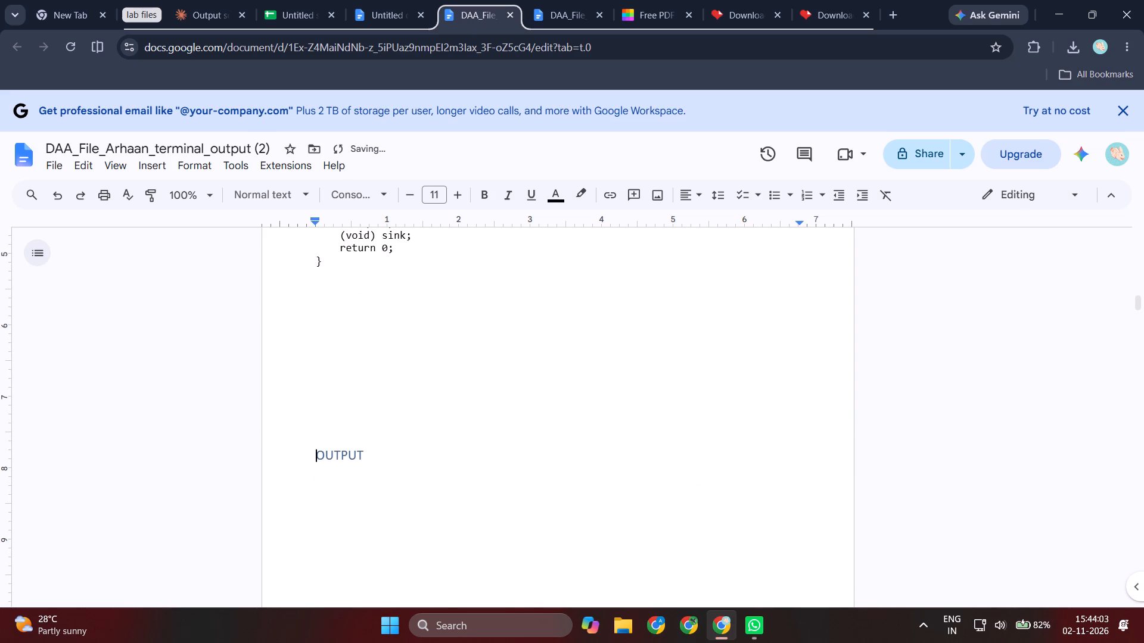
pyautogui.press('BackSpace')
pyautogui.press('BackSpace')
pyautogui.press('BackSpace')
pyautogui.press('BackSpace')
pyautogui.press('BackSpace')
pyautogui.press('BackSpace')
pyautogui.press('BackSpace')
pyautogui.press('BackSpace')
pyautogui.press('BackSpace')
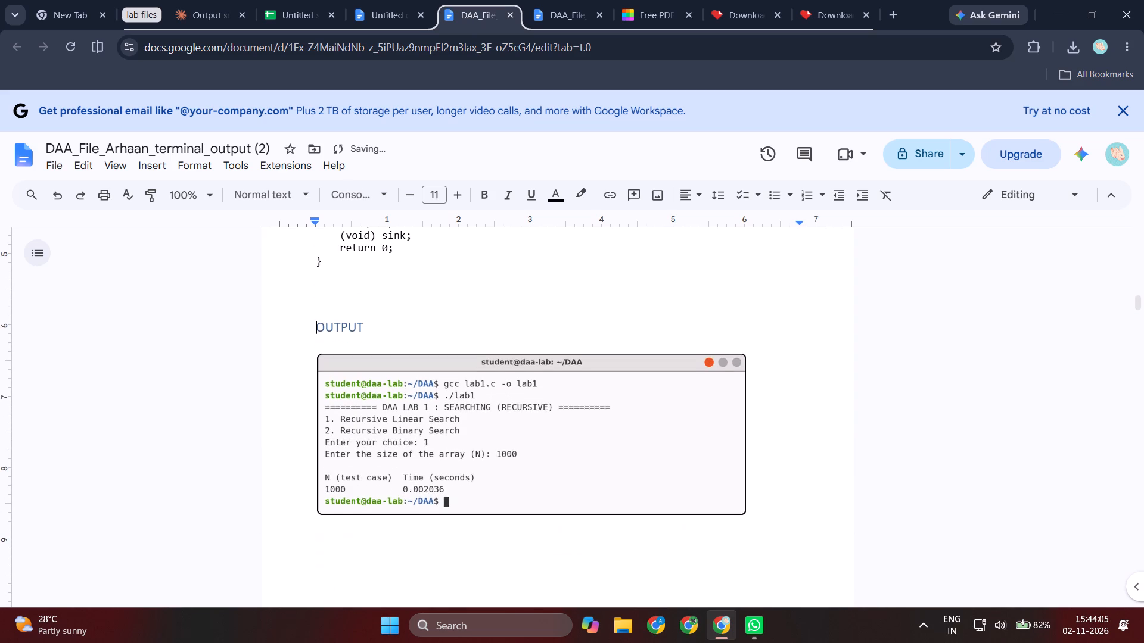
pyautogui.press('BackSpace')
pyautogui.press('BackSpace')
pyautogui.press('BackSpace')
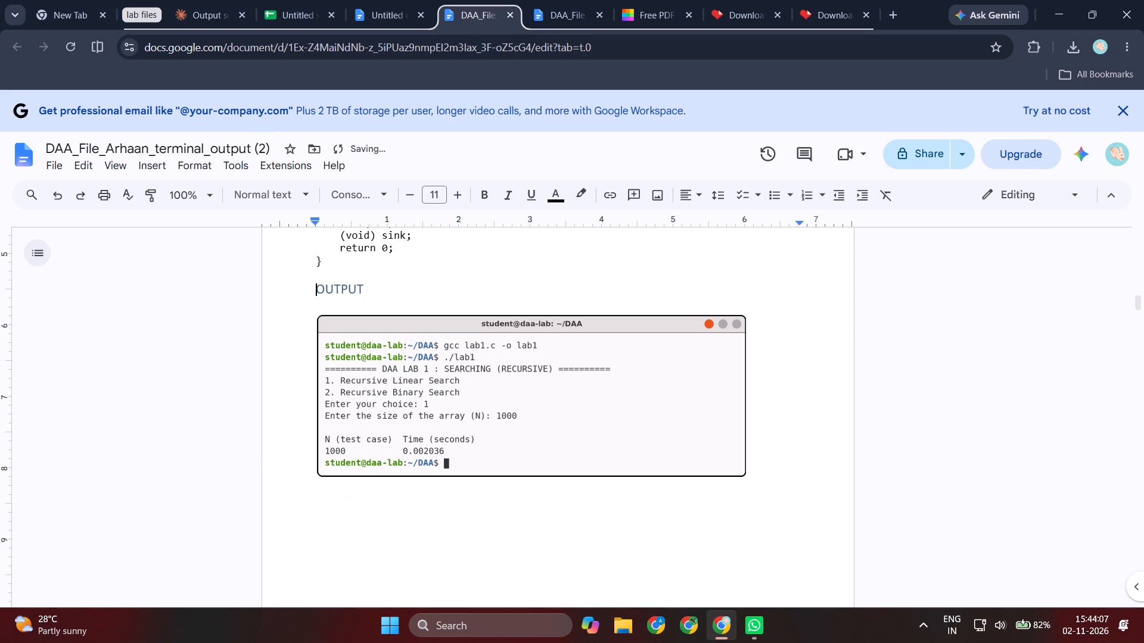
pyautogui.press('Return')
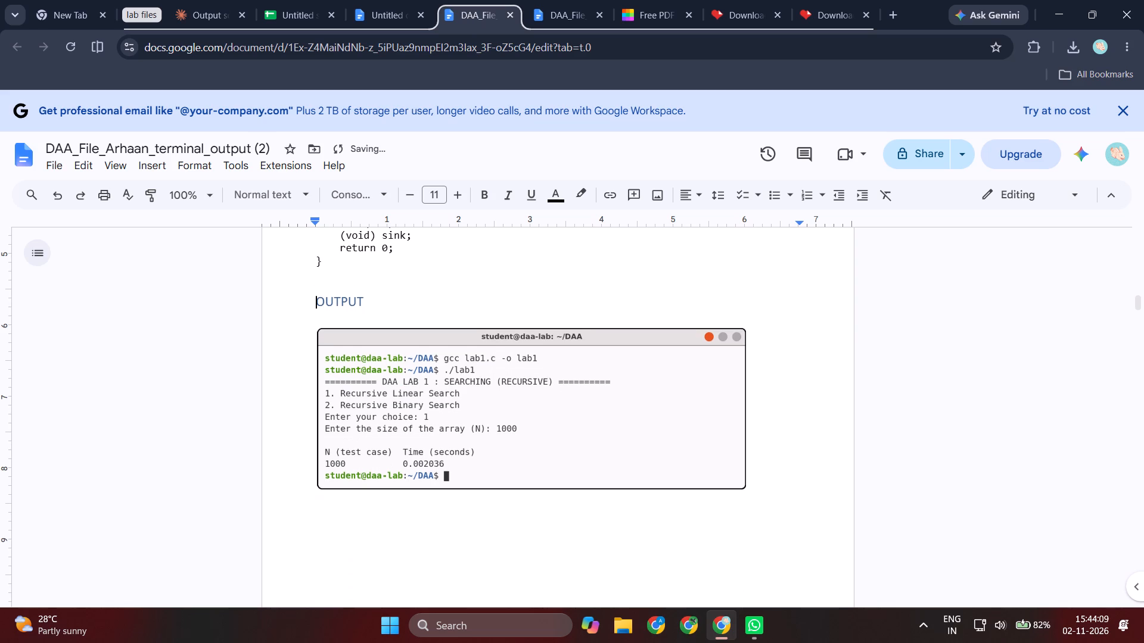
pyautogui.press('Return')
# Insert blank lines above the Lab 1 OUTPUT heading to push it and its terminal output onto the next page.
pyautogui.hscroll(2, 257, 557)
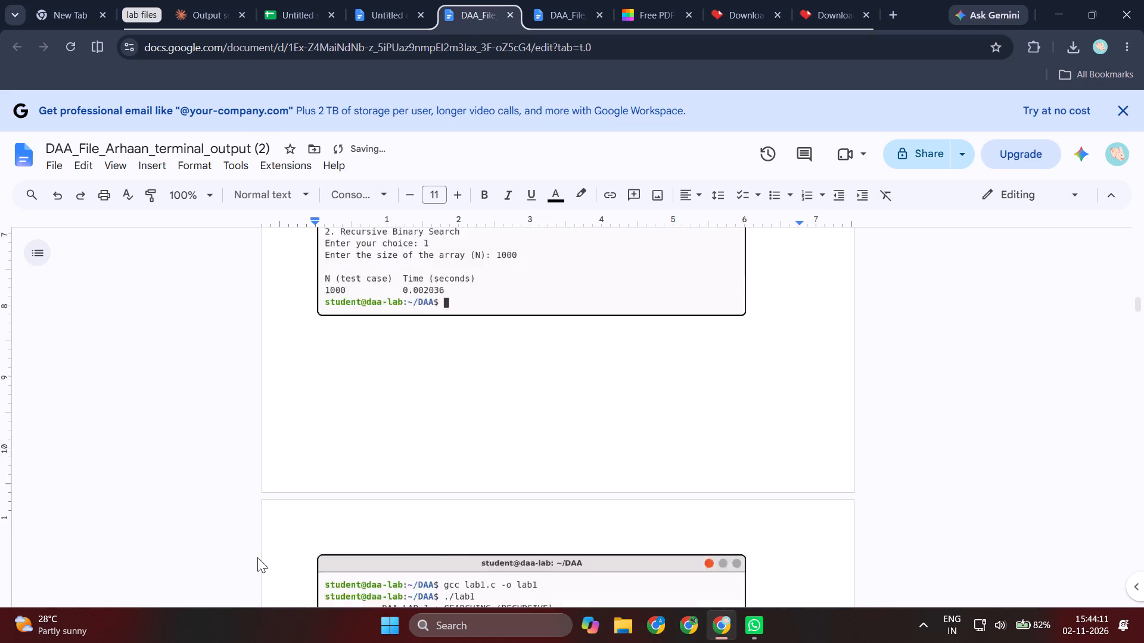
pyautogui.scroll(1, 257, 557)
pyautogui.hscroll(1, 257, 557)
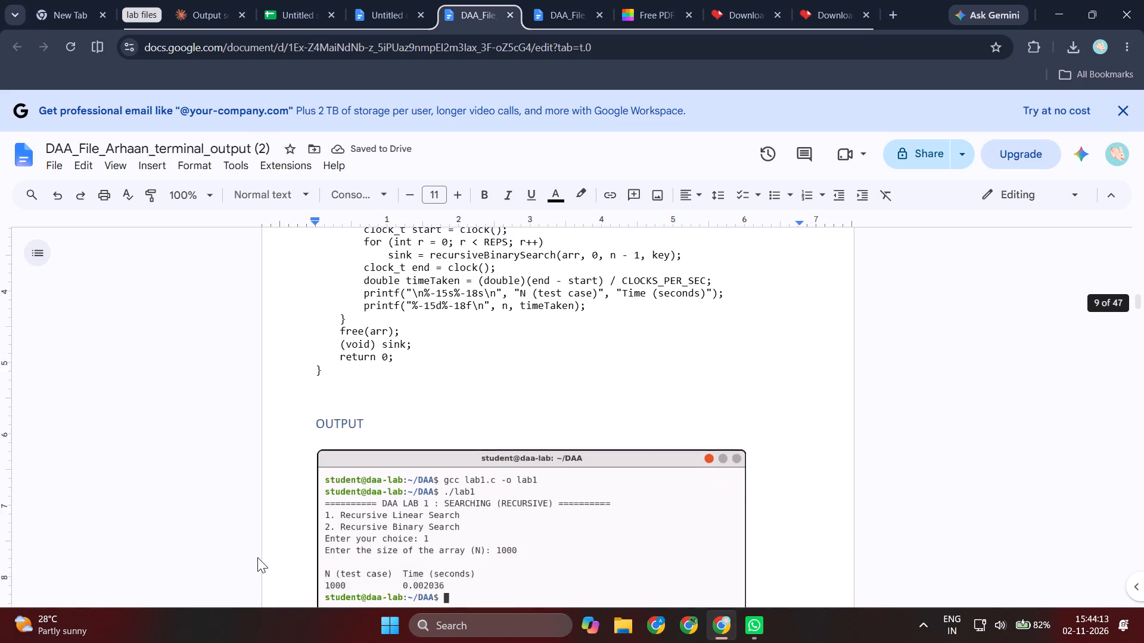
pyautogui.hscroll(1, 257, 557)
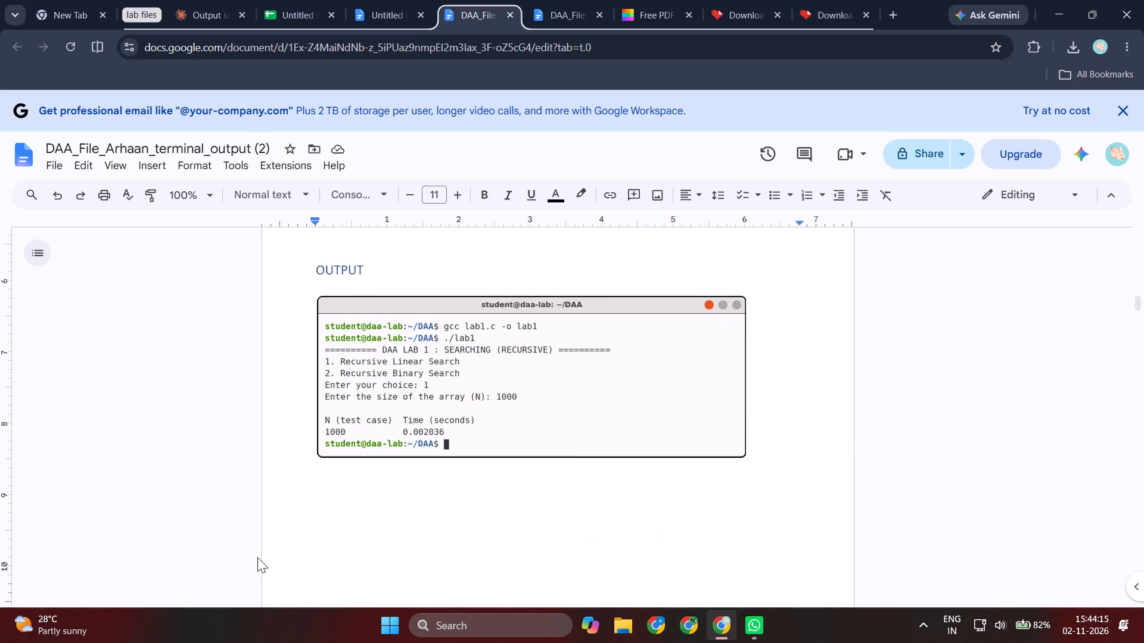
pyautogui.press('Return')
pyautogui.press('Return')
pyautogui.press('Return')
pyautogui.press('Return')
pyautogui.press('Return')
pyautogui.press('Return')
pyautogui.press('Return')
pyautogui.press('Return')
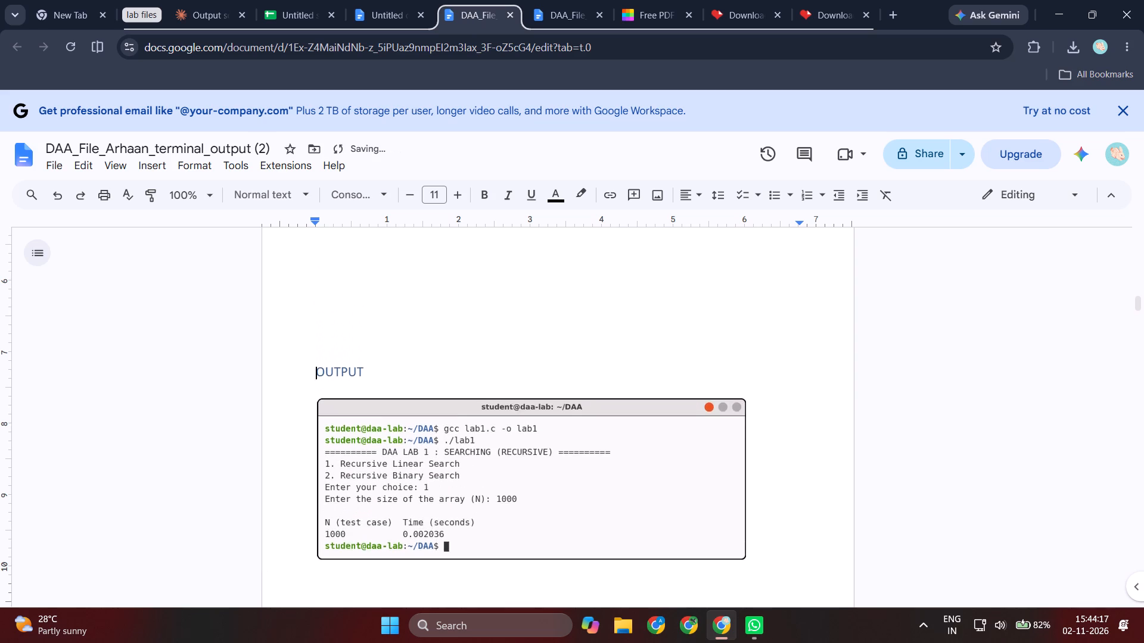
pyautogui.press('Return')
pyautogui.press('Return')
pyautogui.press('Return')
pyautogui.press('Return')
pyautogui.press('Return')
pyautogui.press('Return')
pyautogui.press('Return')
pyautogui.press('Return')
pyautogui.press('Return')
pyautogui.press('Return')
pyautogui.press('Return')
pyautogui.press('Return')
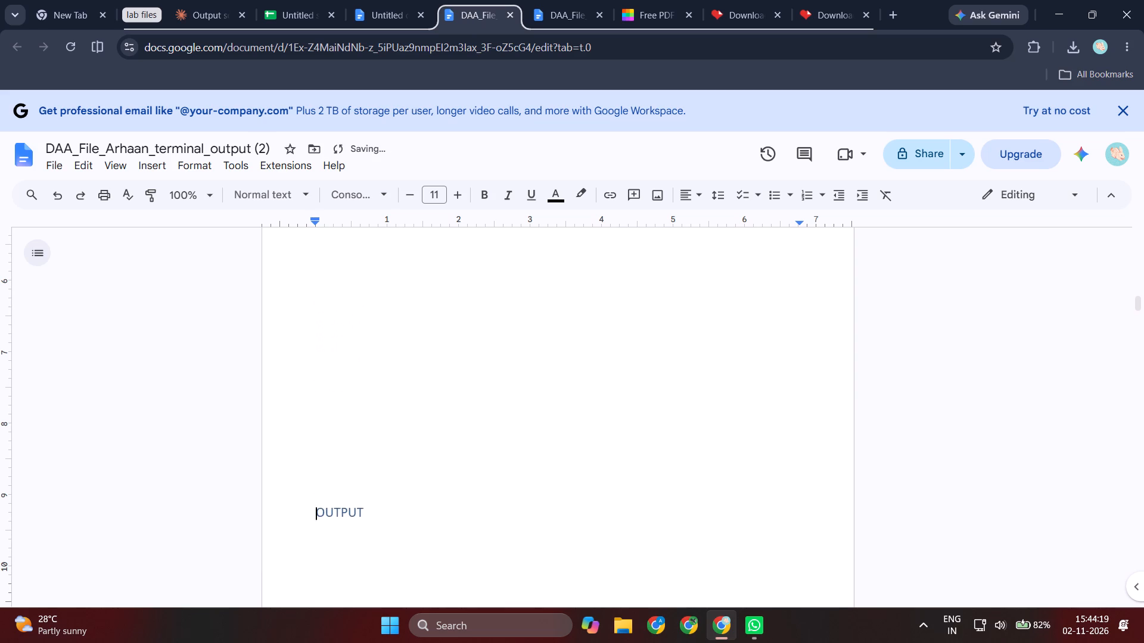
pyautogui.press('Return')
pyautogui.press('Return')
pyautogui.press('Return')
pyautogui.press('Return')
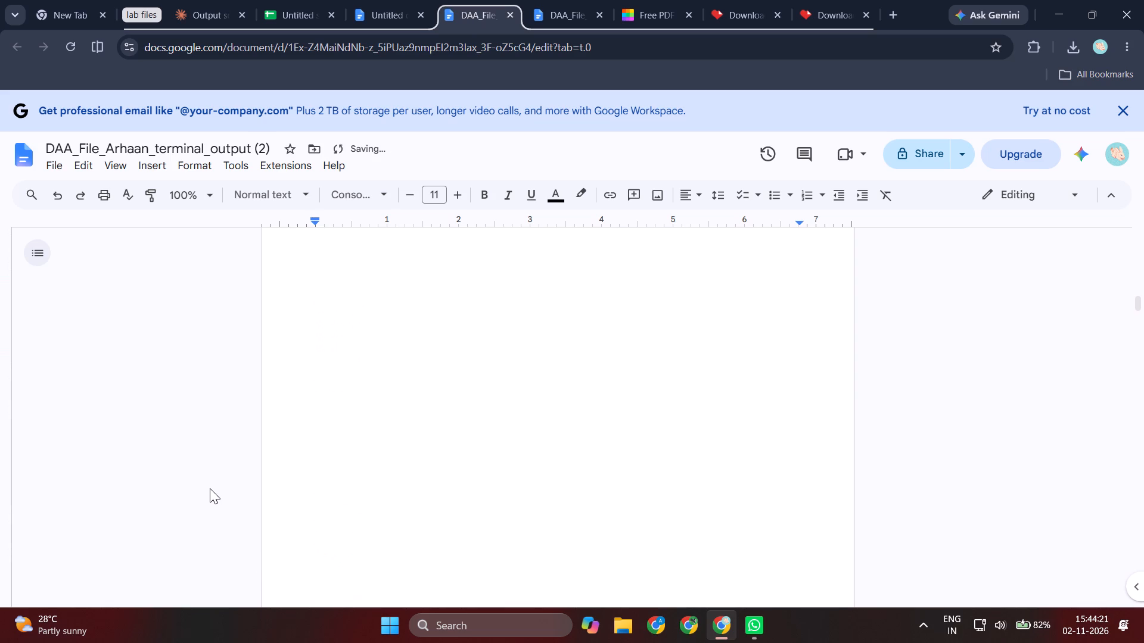
# Look at the Lab 2 heading and check the Lab 1 heading's font size and style for comparison.
pyautogui.scroll(-8, 210, 488)
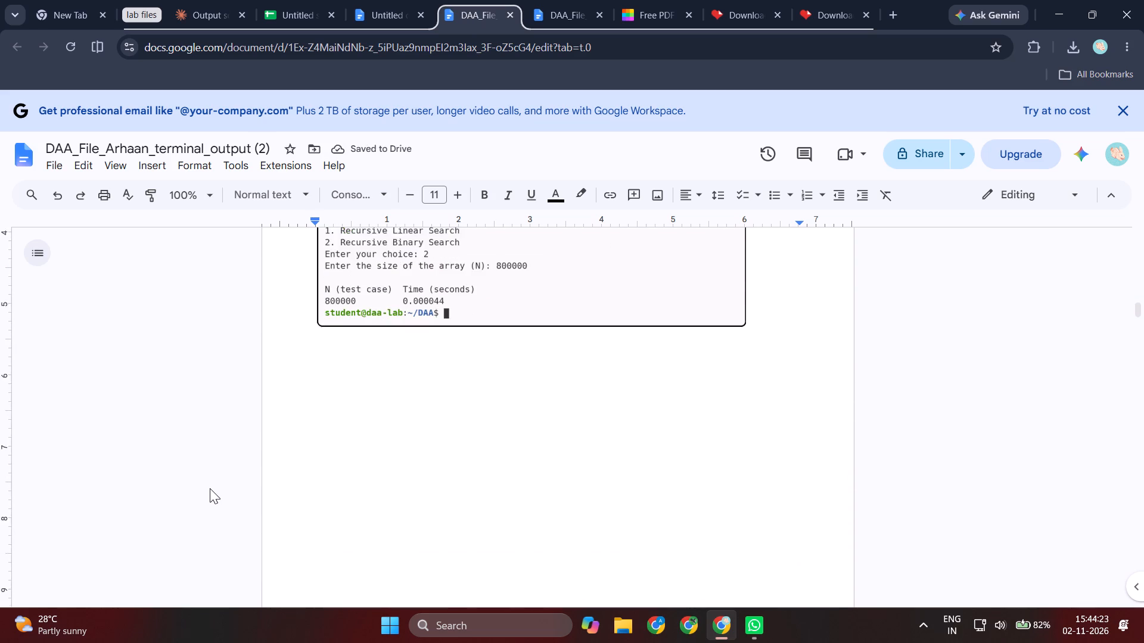
pyautogui.scroll(-6, 210, 488)
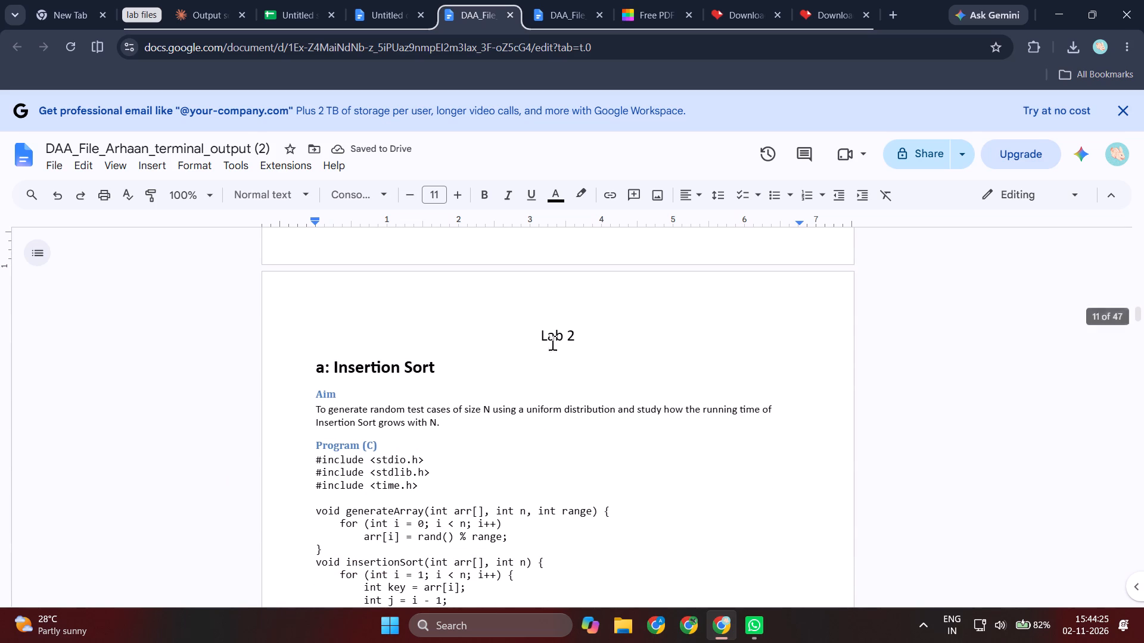
pyautogui.scroll(5, 577, 335)
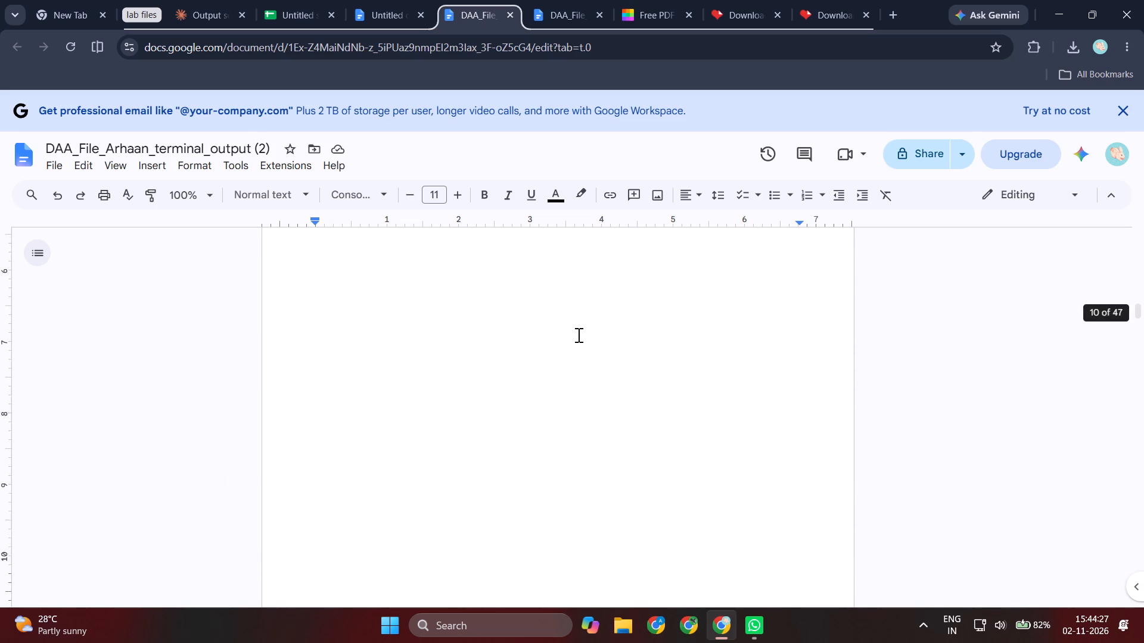
pyautogui.scroll(5, 577, 335)
pyautogui.hscroll(1, 577, 335)
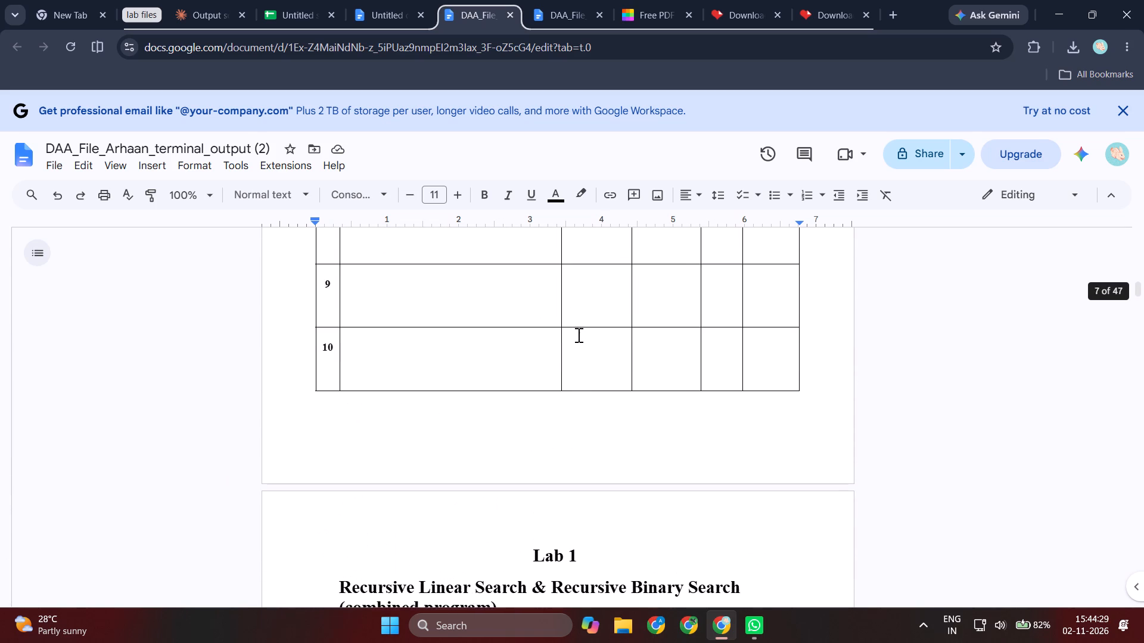
pyautogui.hscroll(1, 577, 335)
pyautogui.moveTo(575, 535); pyautogui.dragTo(540, 538)
# Set the "Lab 2" heading above the Insertion Sort section to 18 pt bold.
pyautogui.scroll(-8, 540, 538)
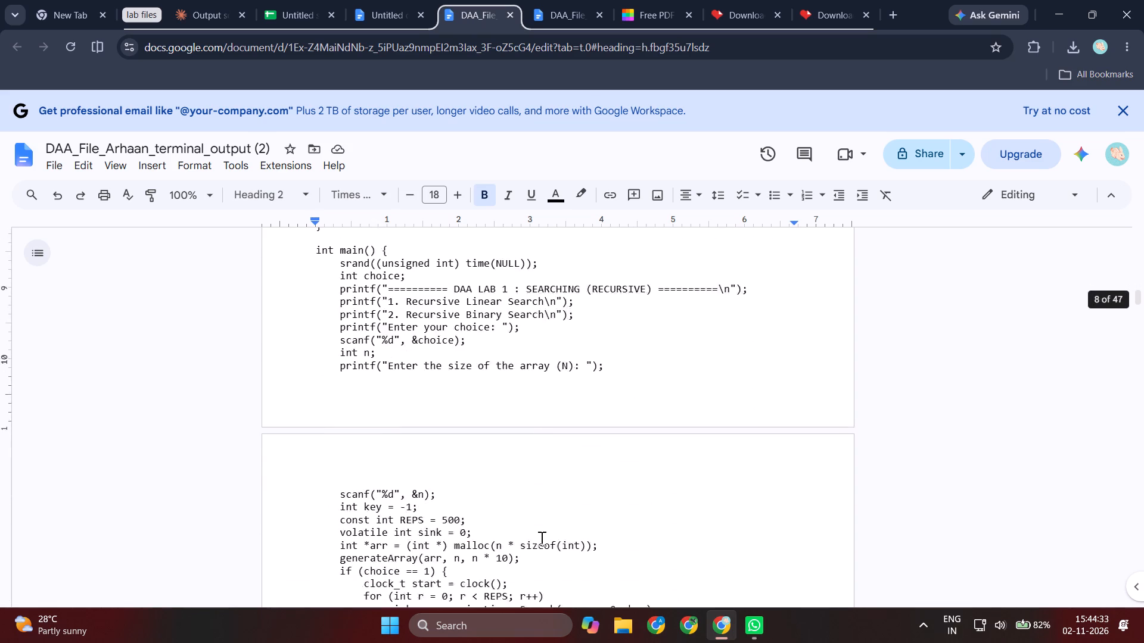
pyautogui.scroll(-5, 540, 538)
pyautogui.hscroll(1, 540, 538)
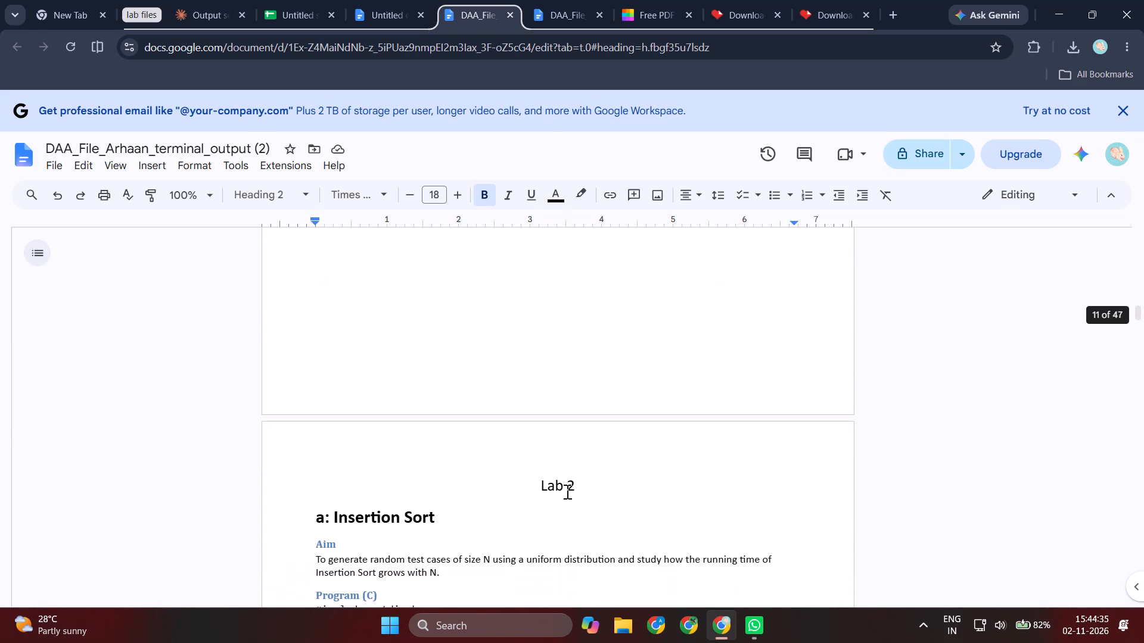
pyautogui.moveTo(581, 483); pyautogui.dragTo(529, 483)
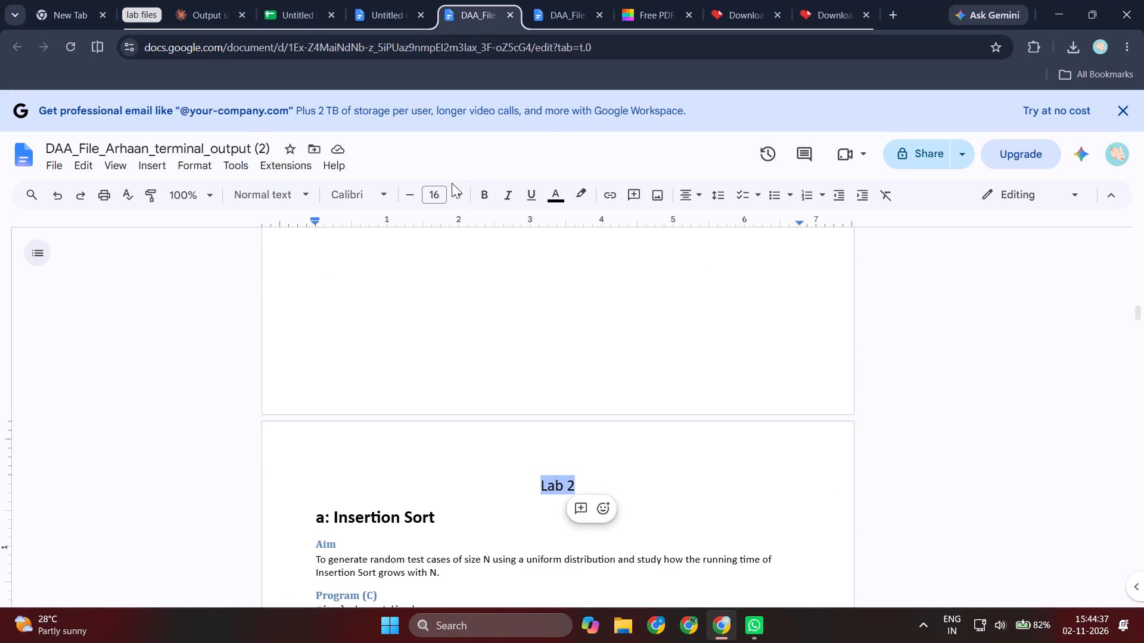
pyautogui.doubleClick(457, 199)
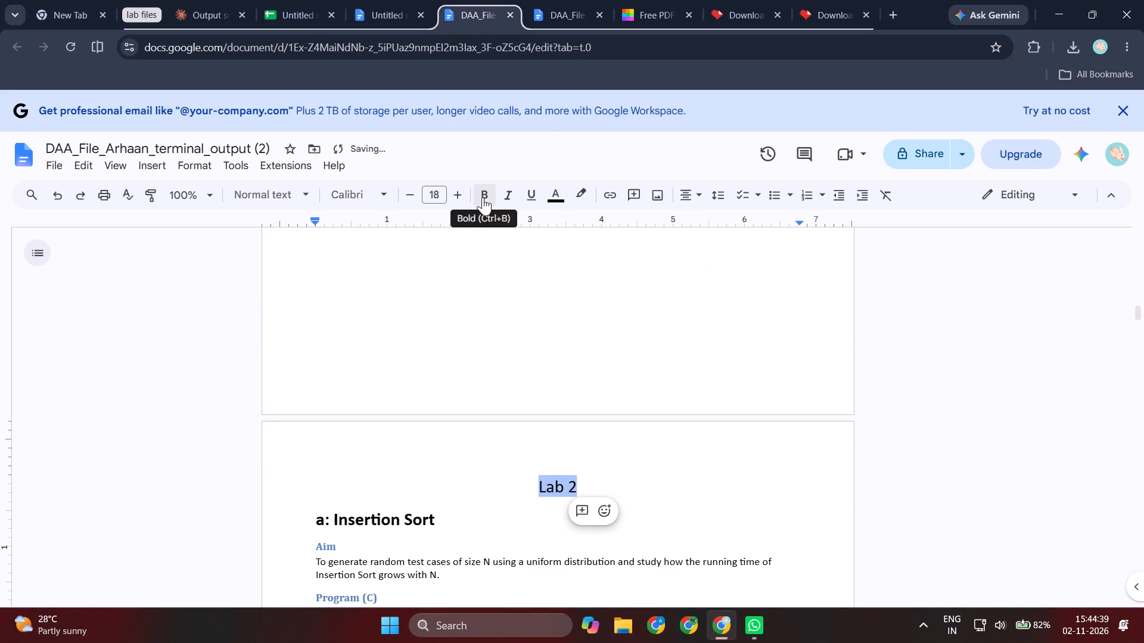
pyautogui.click(483, 197)
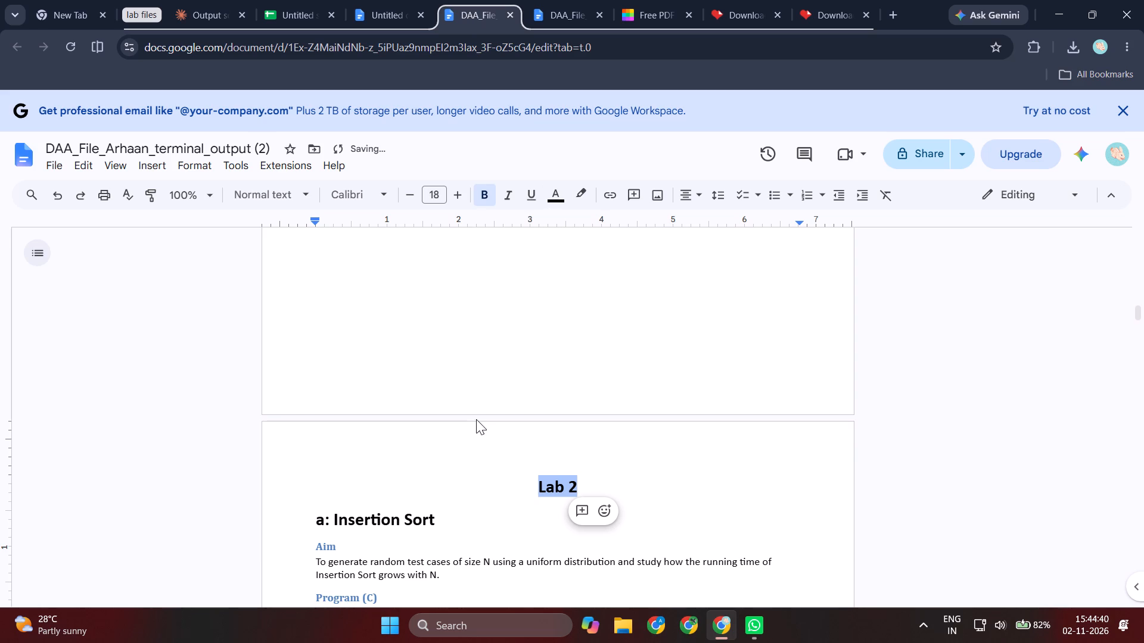
pyautogui.click(508, 533)
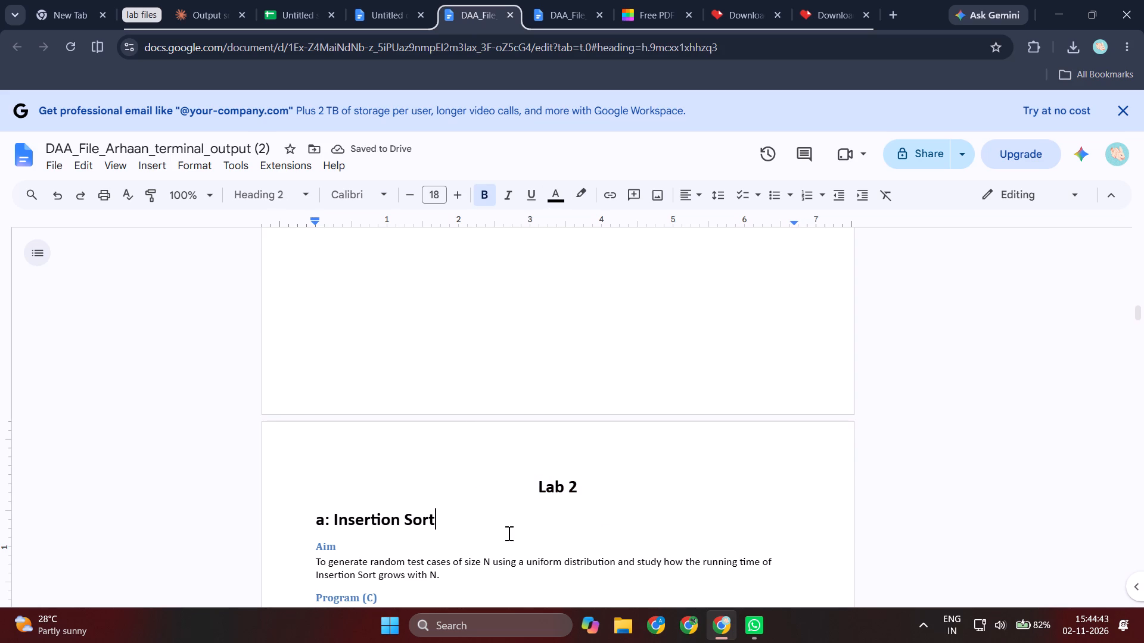
# Insert seven blank lines above the Insertion Sort OUTPUT heading to push it onto the next page with its terminal output.
pyautogui.scroll(-5, 474, 522)
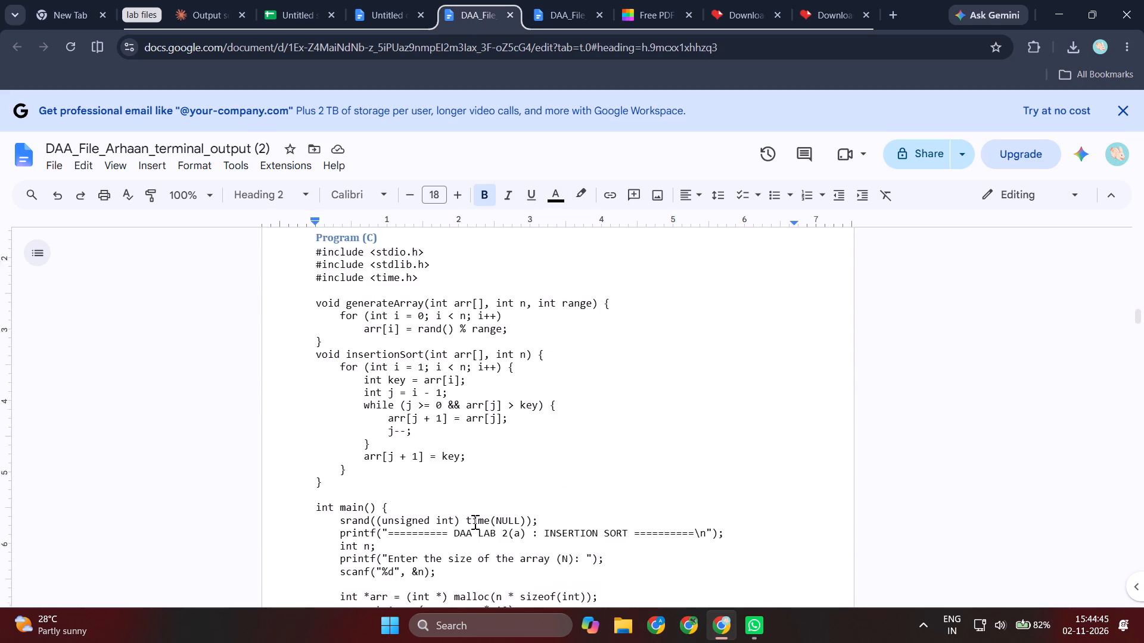
pyautogui.scroll(-2, 474, 522)
pyautogui.hscroll(1, 474, 522)
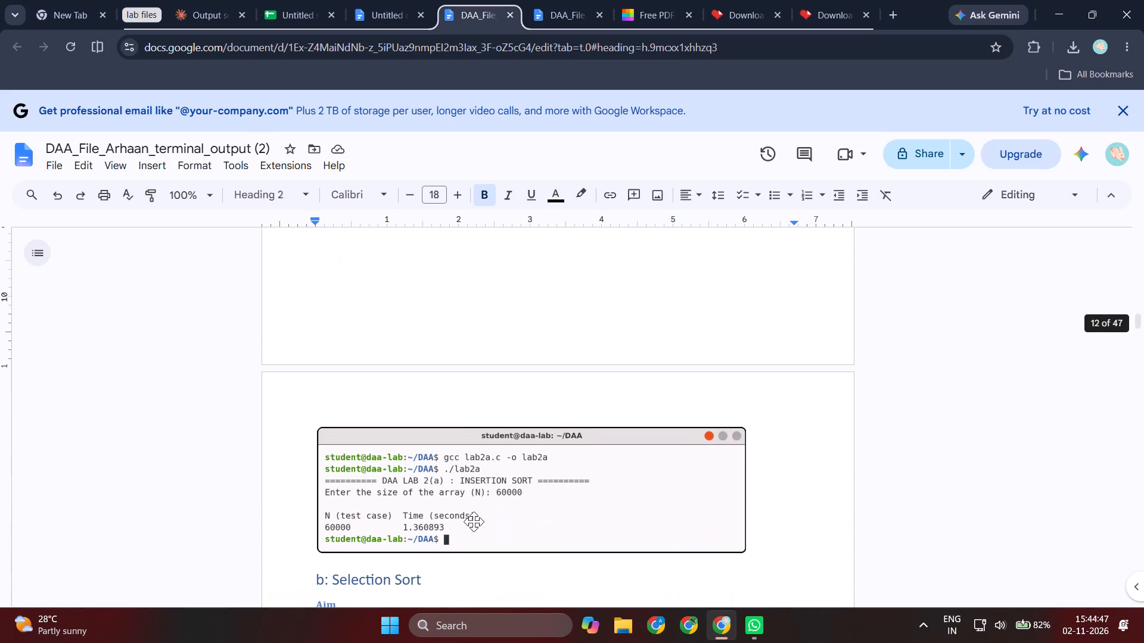
pyautogui.scroll(1, 467, 433)
pyautogui.click(399, 316)
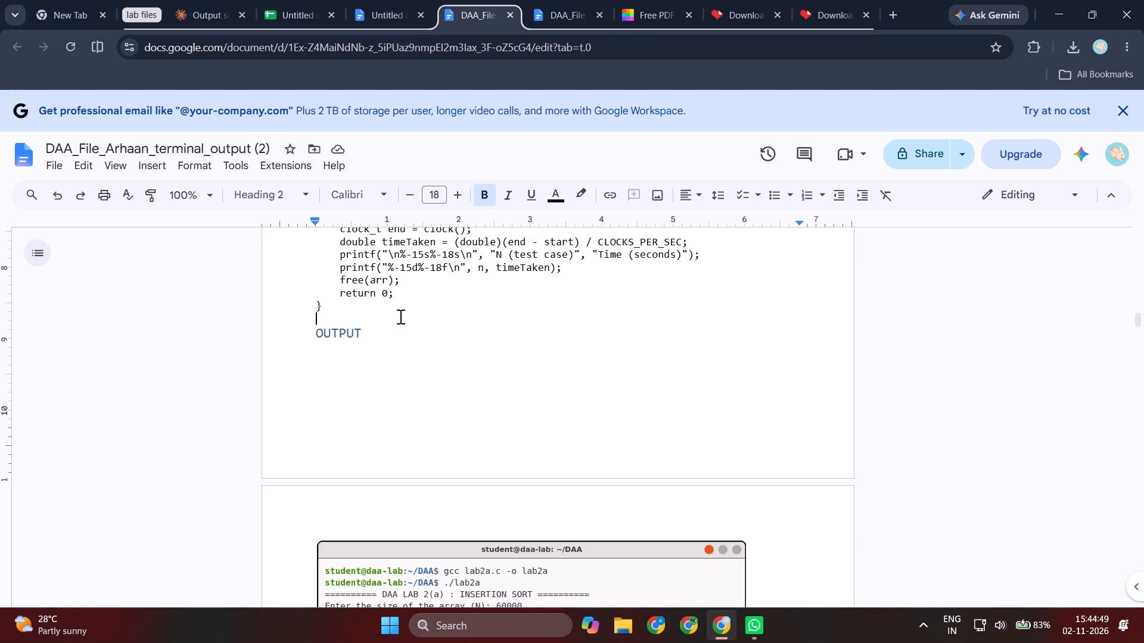
pyautogui.press('Return')
pyautogui.press('Return')
pyautogui.press('Return')
pyautogui.press('Return')
pyautogui.press('Return')
pyautogui.press('Return')
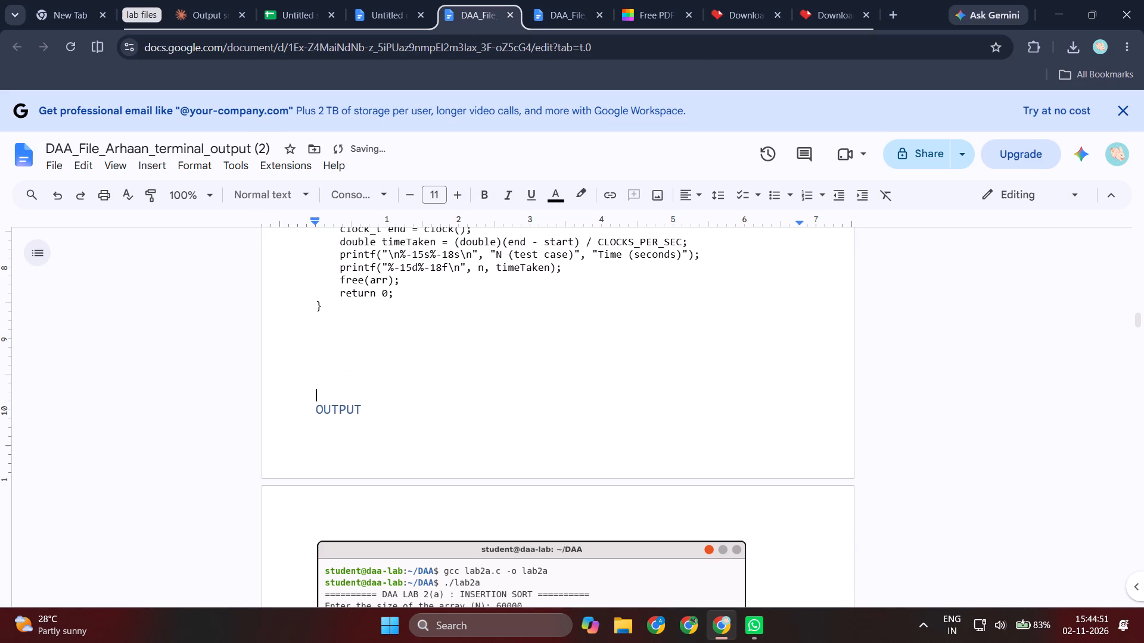
pyautogui.press('Return')
pyautogui.scroll(-4, 399, 316)
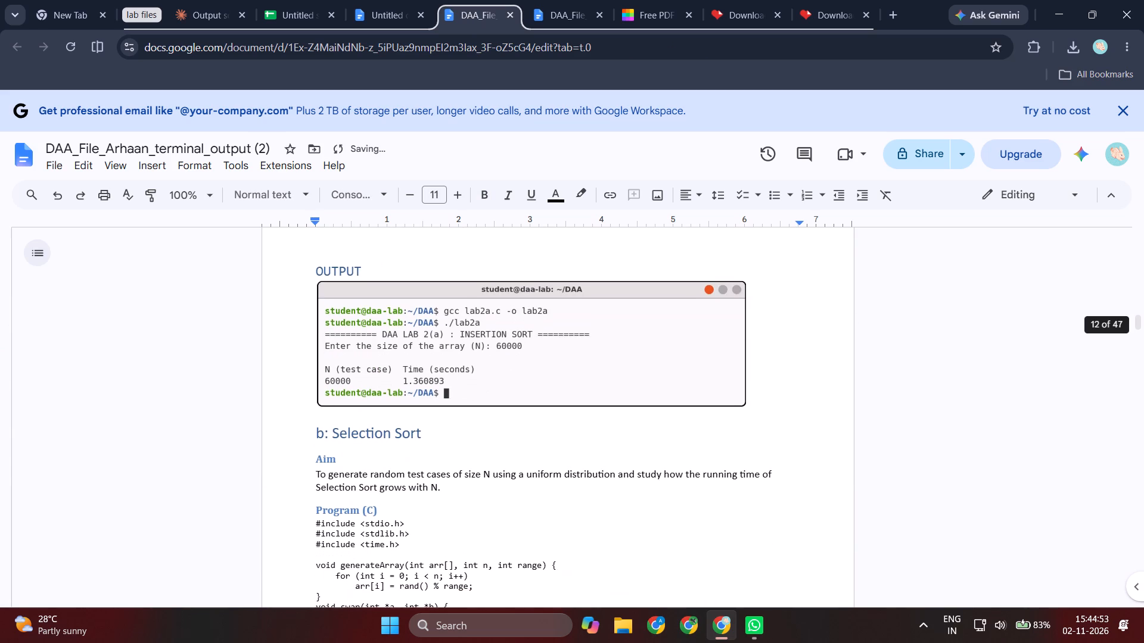
pyautogui.scroll(3, 399, 316)
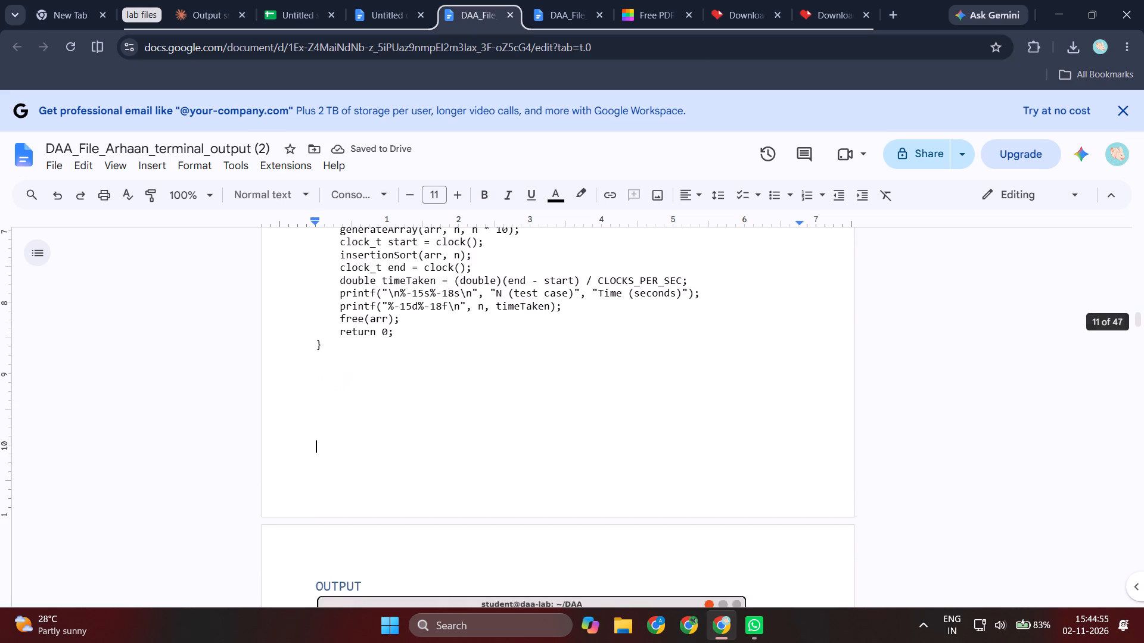
pyautogui.scroll(3, 399, 316)
pyautogui.scroll(-1, 399, 316)
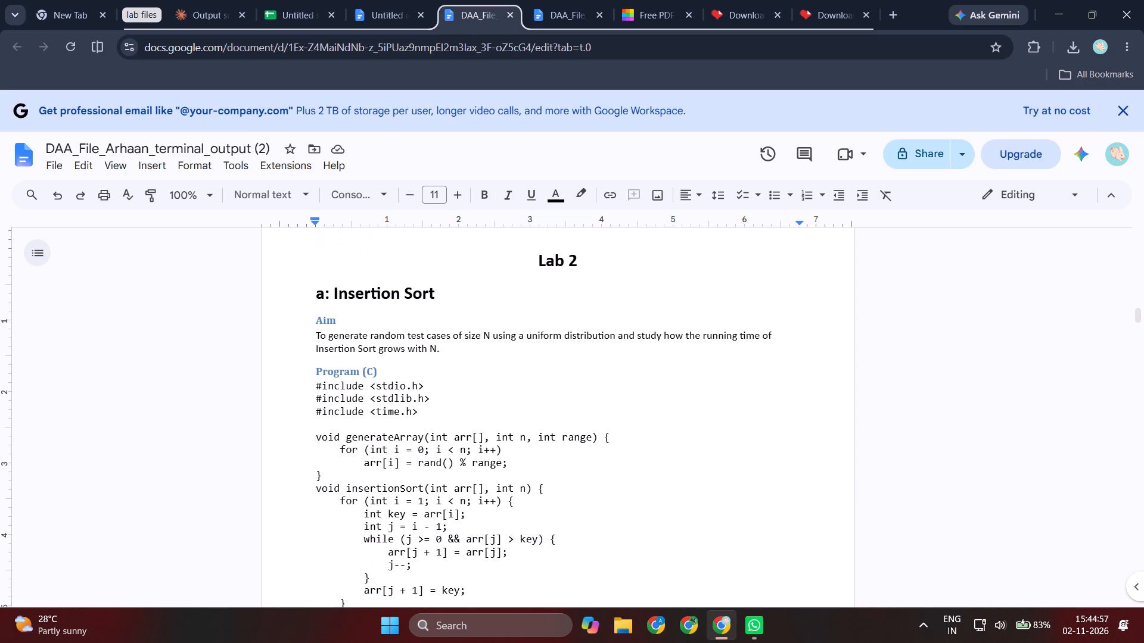
pyautogui.scroll(-2, 399, 316)
pyautogui.scroll(1, 399, 316)
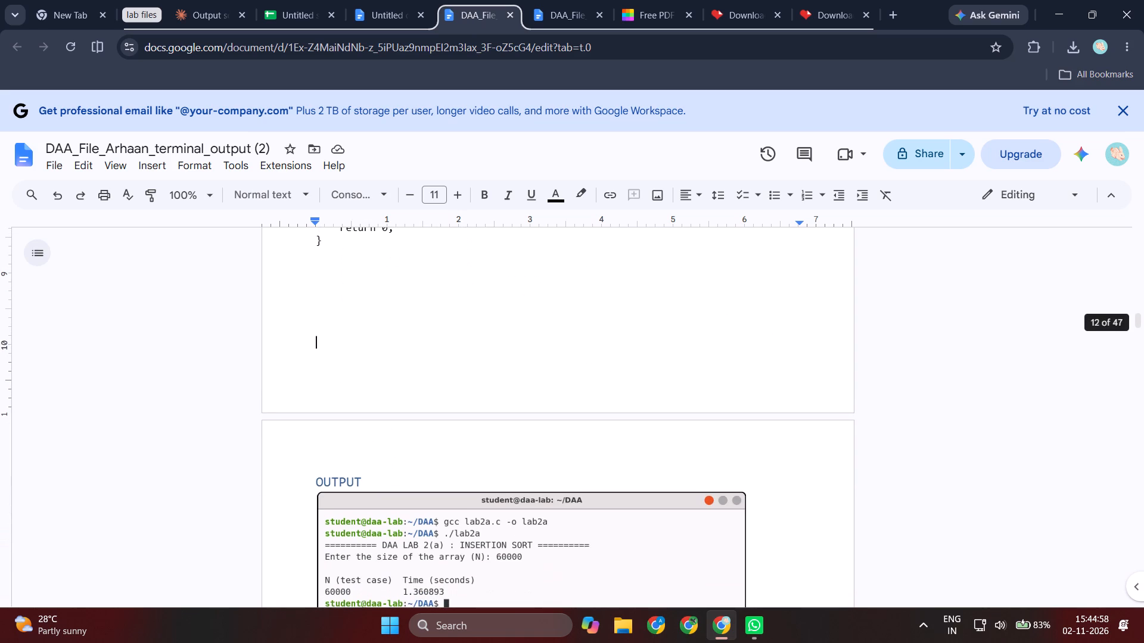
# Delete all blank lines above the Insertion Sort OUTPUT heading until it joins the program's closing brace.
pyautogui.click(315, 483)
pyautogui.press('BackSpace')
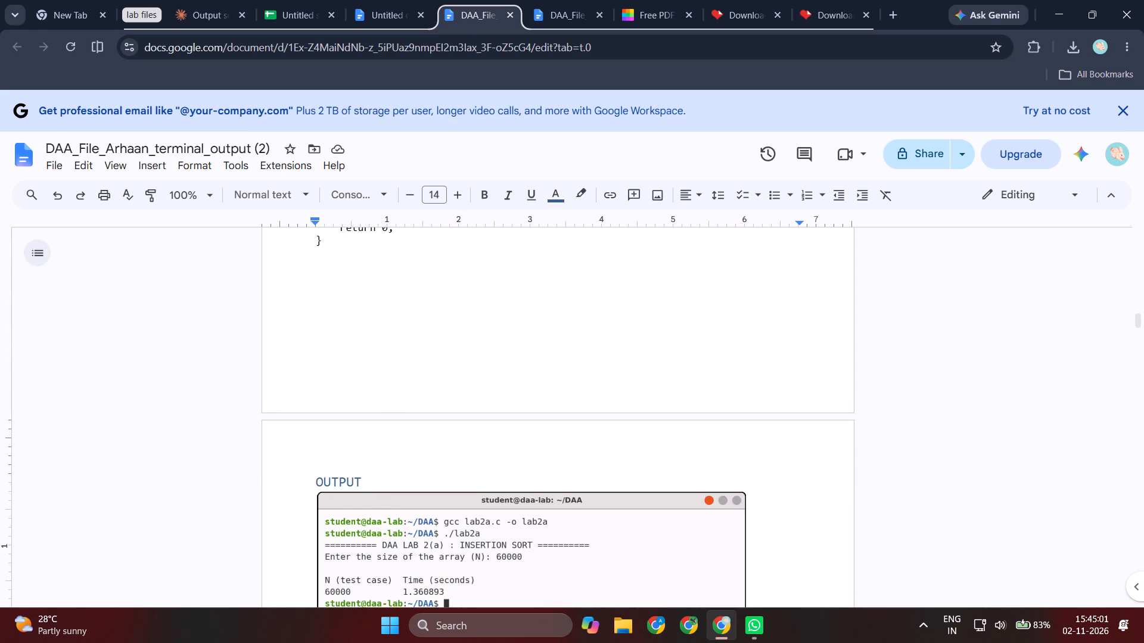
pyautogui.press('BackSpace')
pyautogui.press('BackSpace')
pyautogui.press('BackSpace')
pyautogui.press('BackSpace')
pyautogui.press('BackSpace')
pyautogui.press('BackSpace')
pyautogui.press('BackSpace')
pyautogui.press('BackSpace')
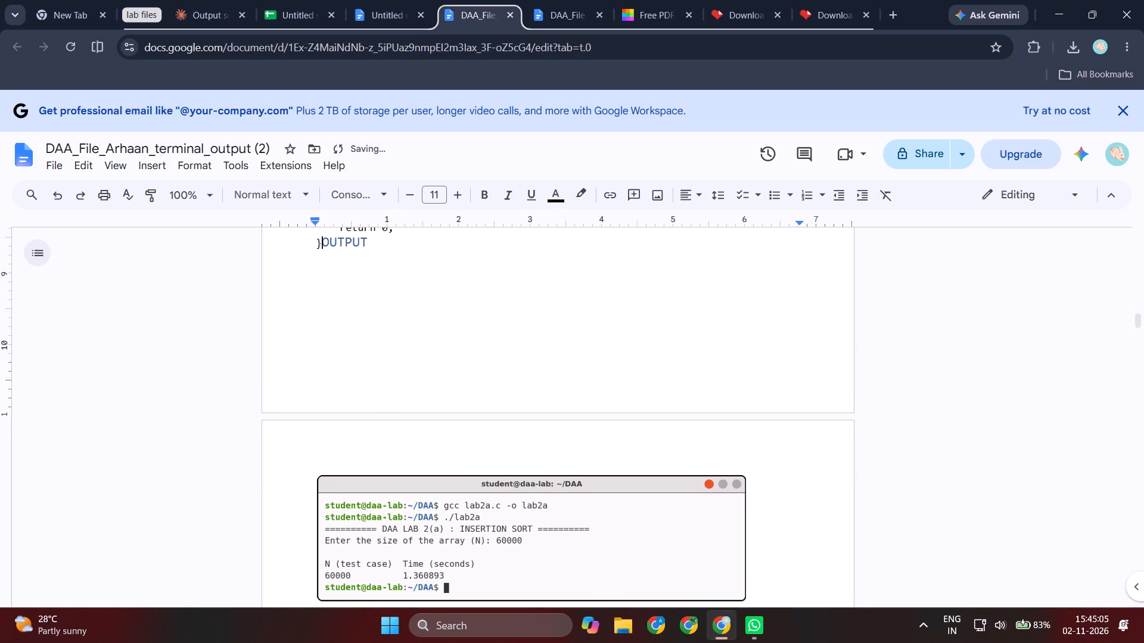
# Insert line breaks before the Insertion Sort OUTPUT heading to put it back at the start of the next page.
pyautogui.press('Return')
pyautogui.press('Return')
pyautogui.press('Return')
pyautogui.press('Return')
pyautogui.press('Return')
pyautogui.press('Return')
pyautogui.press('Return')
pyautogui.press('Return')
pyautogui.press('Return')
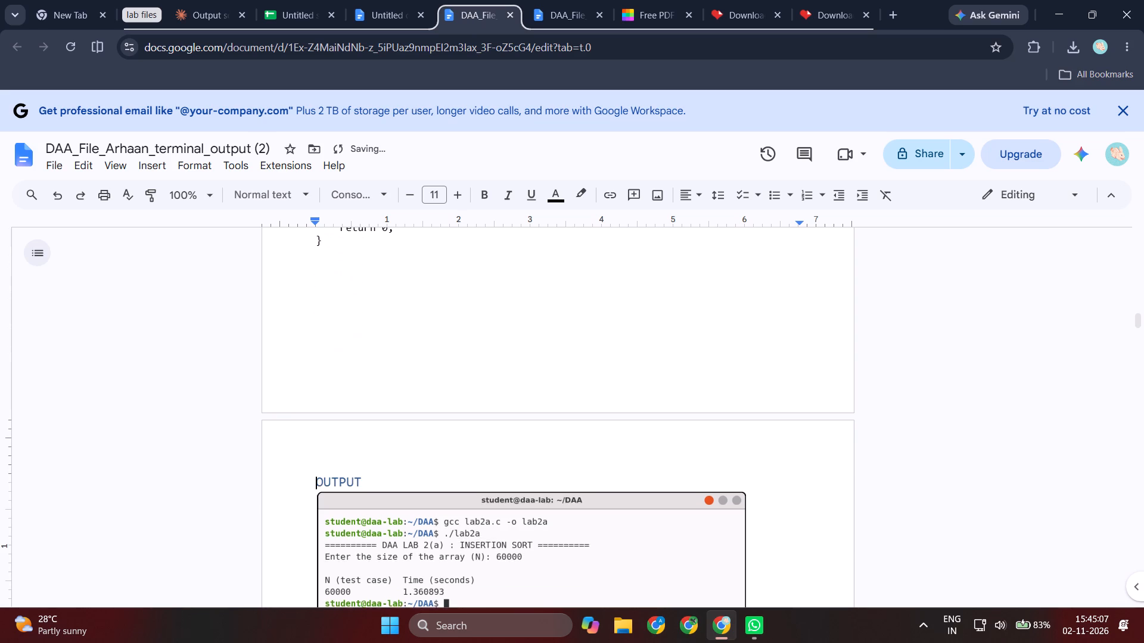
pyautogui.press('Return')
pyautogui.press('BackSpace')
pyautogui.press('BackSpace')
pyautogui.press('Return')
# Review the headings, page breaks and output placement from the Insertion Sort output through Lab 3 to the Counting Sort section.
pyautogui.scroll(-4, 315, 483)
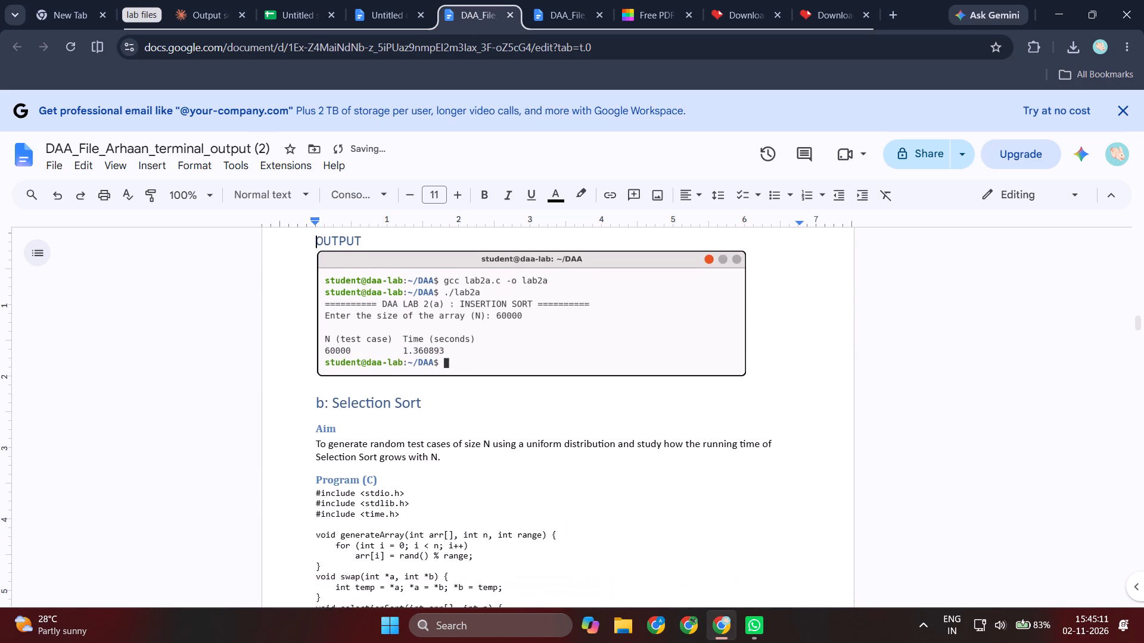
pyautogui.scroll(-4, 315, 483)
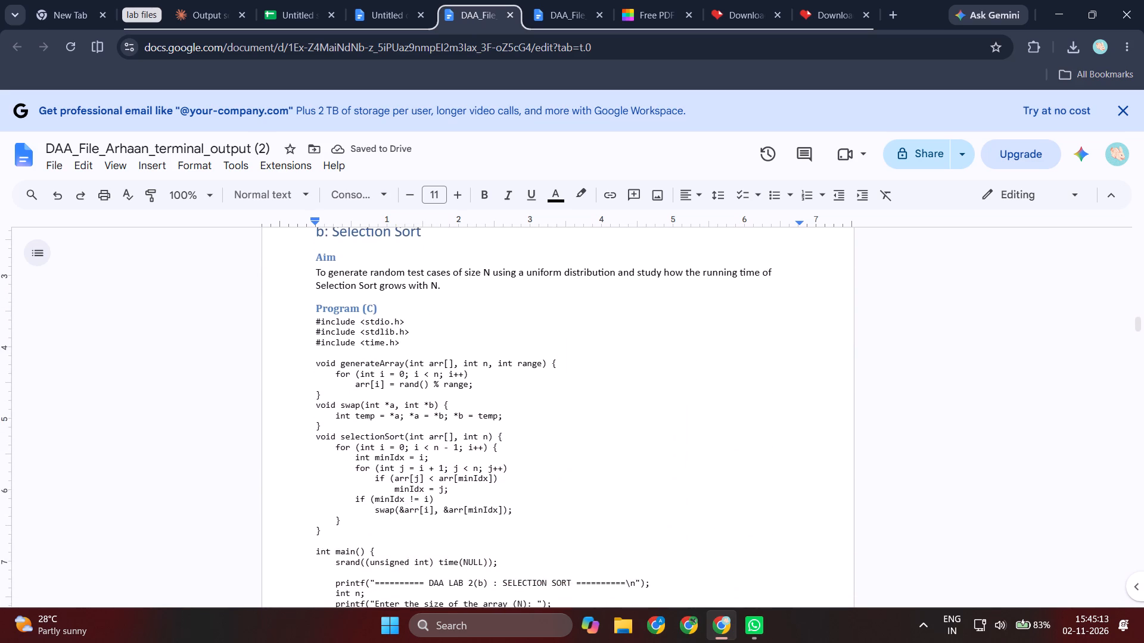
pyautogui.scroll(-5, 315, 483)
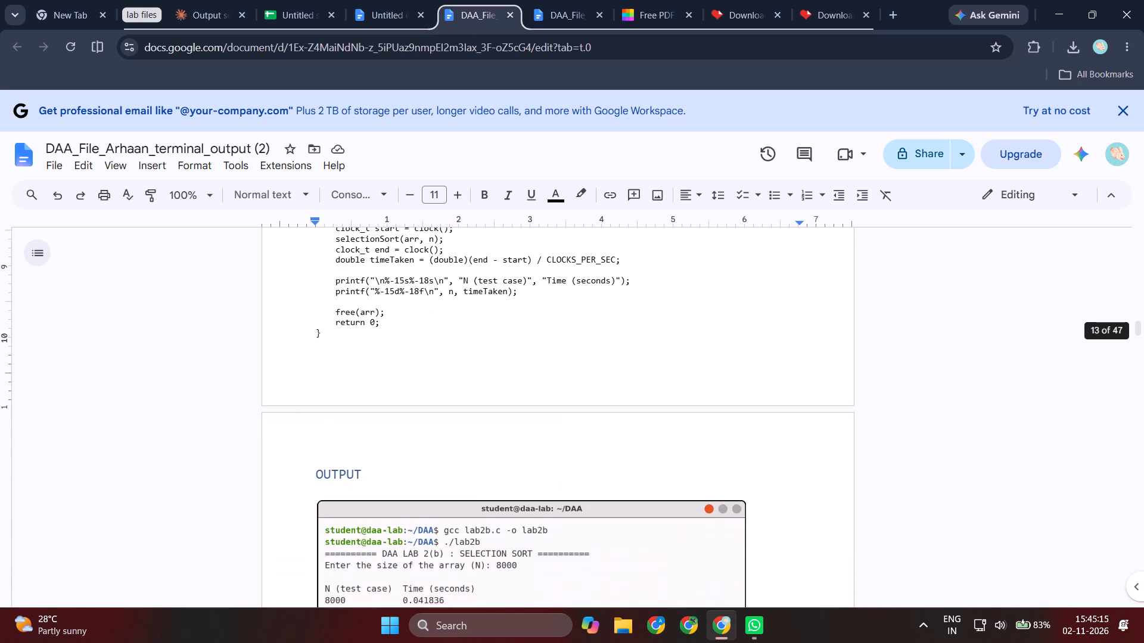
pyautogui.scroll(-2, 315, 483)
pyautogui.scroll(1, 315, 483)
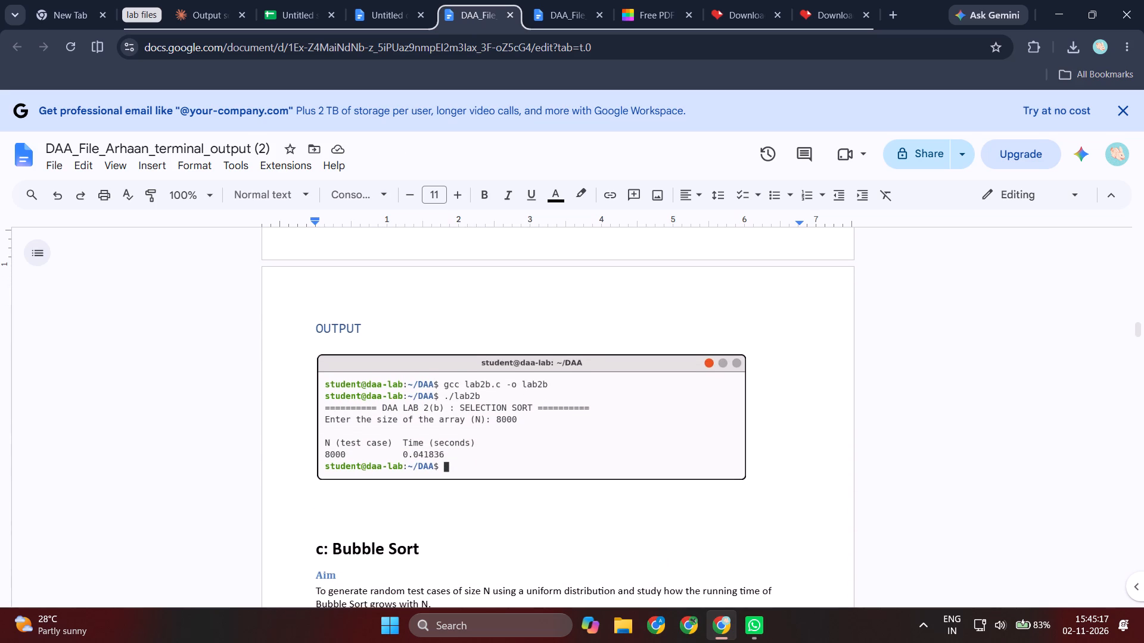
pyautogui.scroll(1, 315, 483)
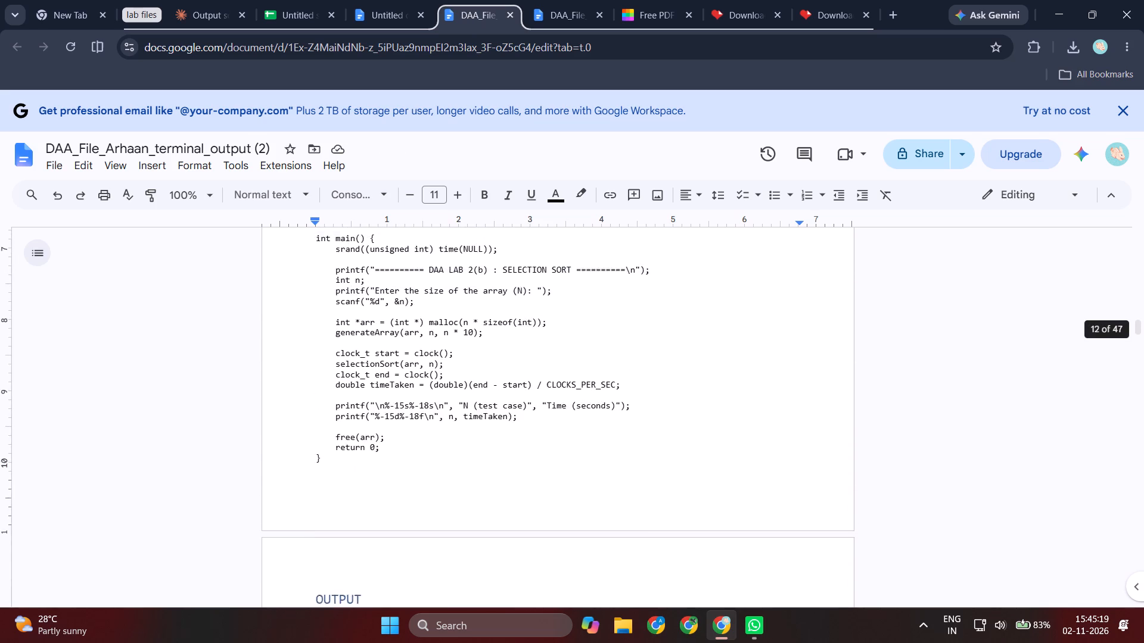
pyautogui.scroll(8, 315, 483)
pyautogui.hscroll(1, 315, 483)
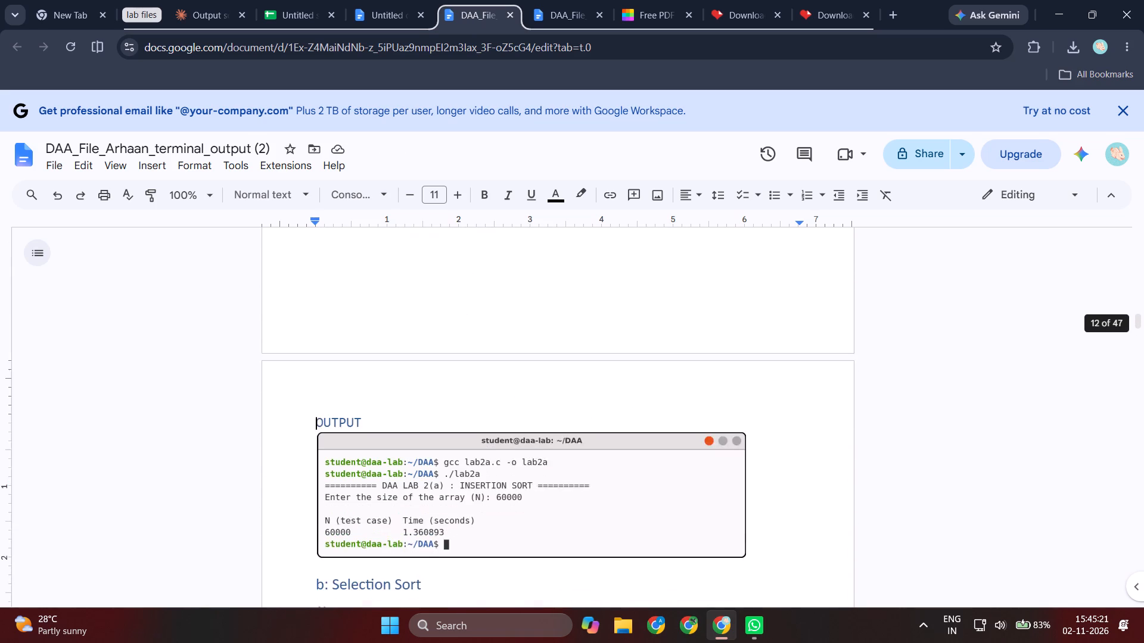
pyautogui.scroll(-2, 315, 483)
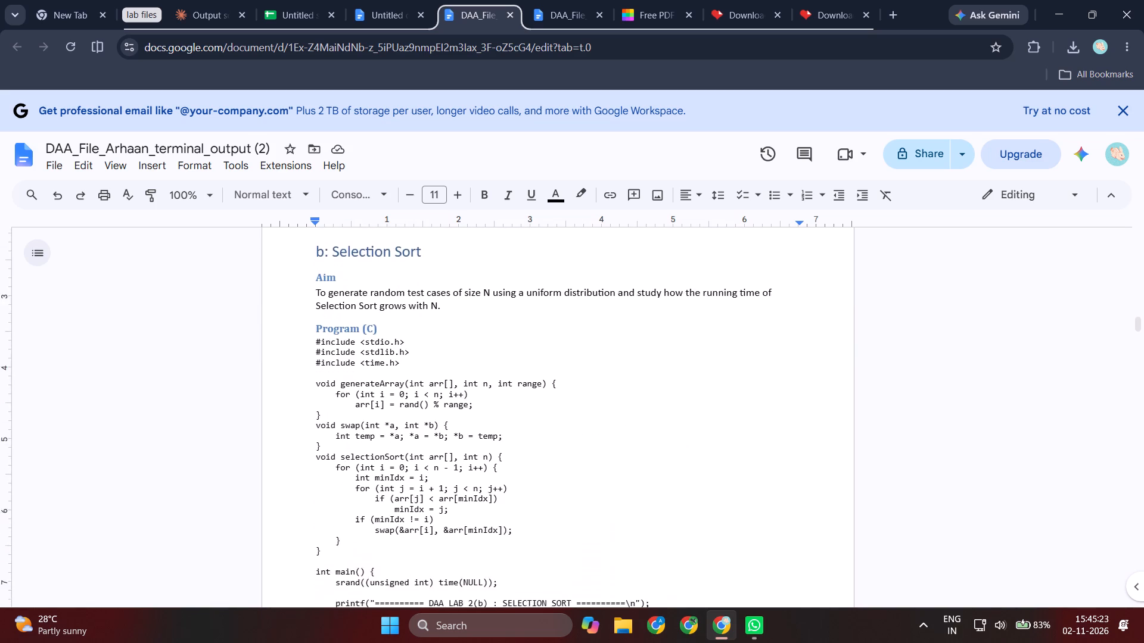
pyautogui.scroll(-3, 315, 483)
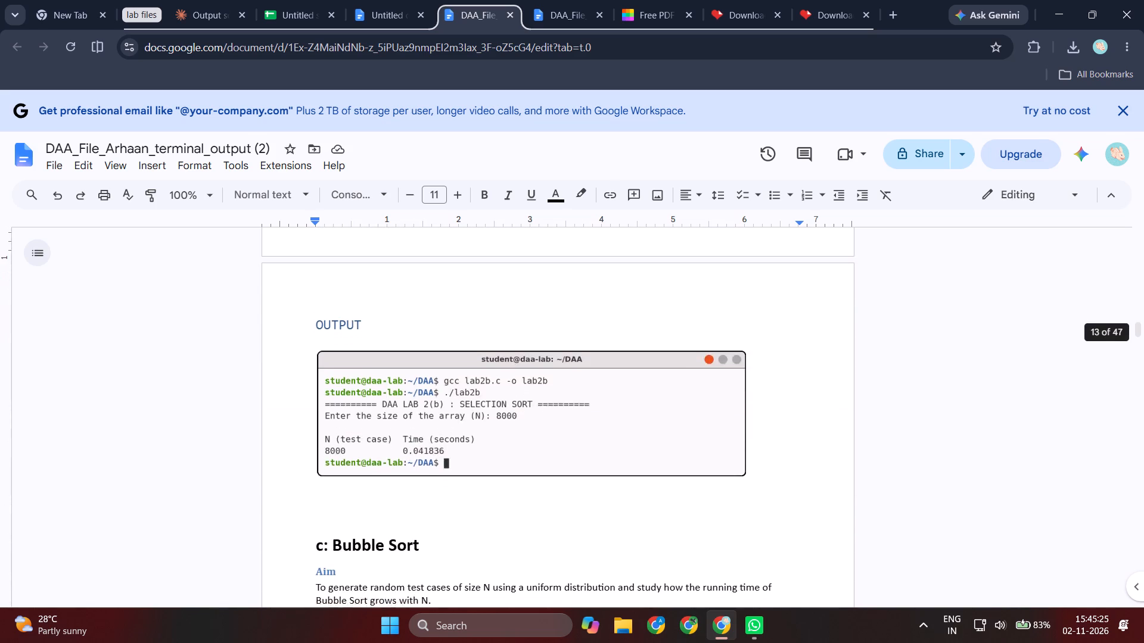
pyautogui.scroll(-2, 315, 483)
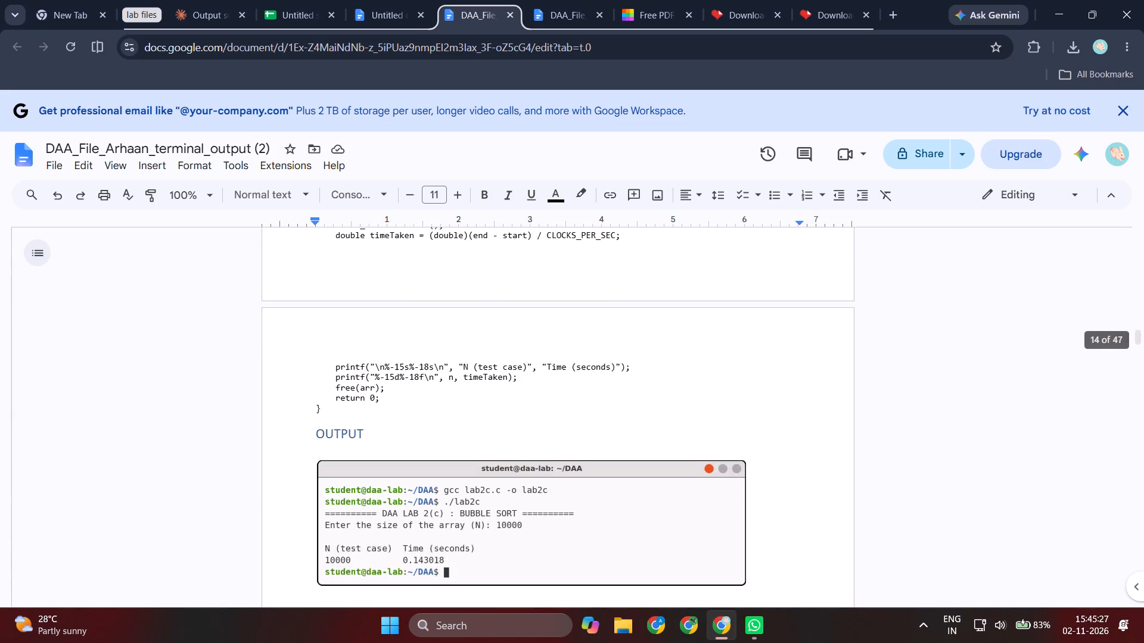
pyautogui.scroll(-2, 315, 483)
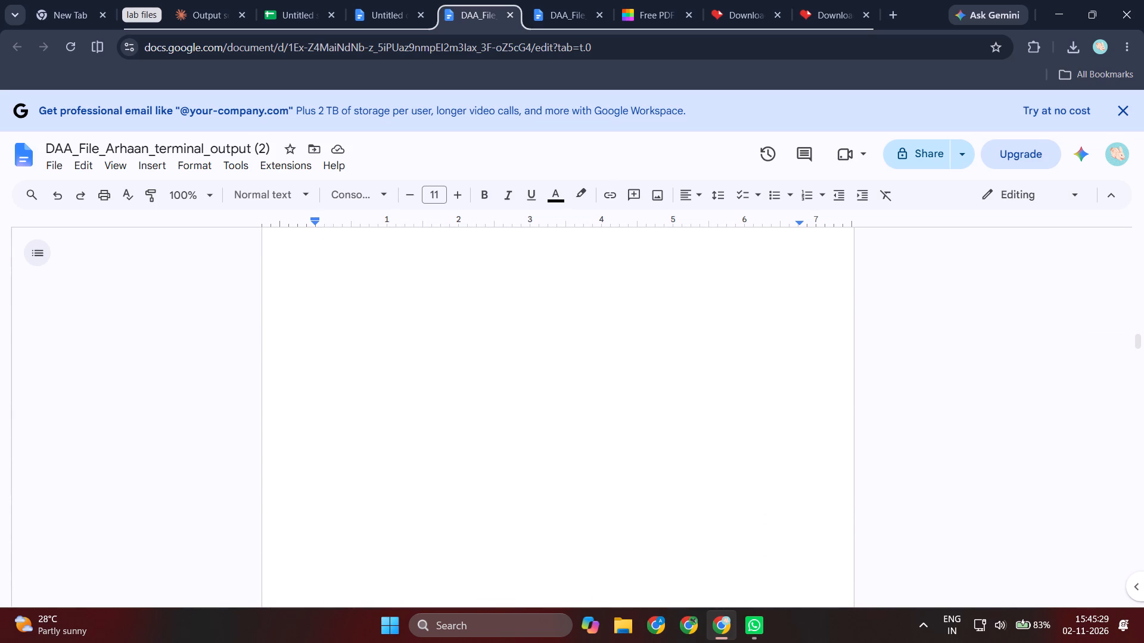
pyautogui.scroll(-2, 315, 483)
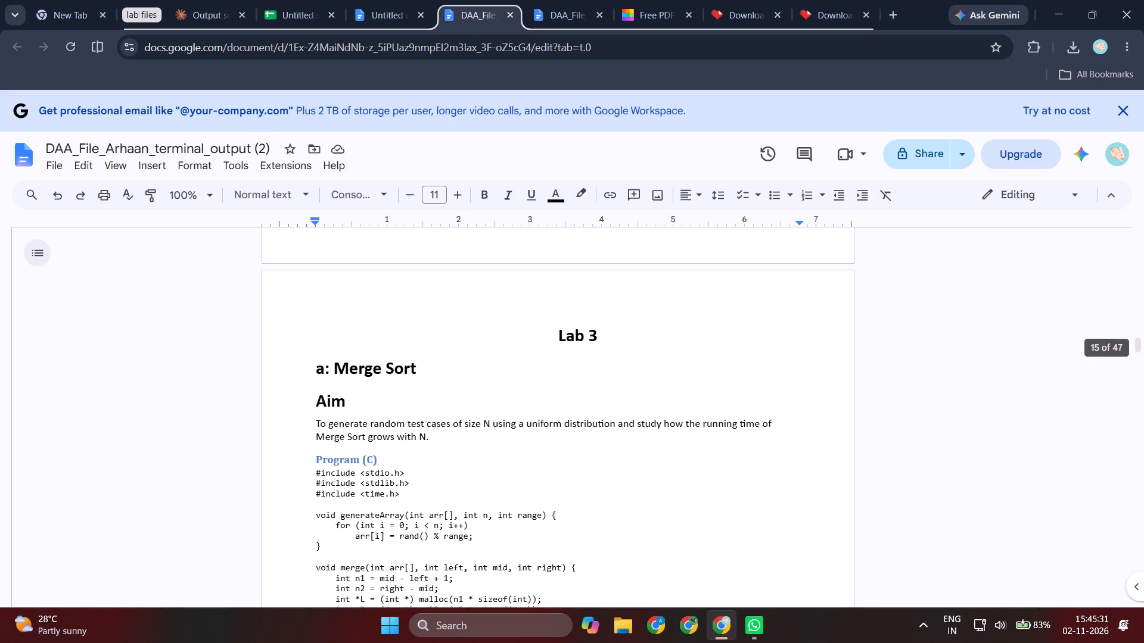
pyautogui.scroll(-1, 315, 483)
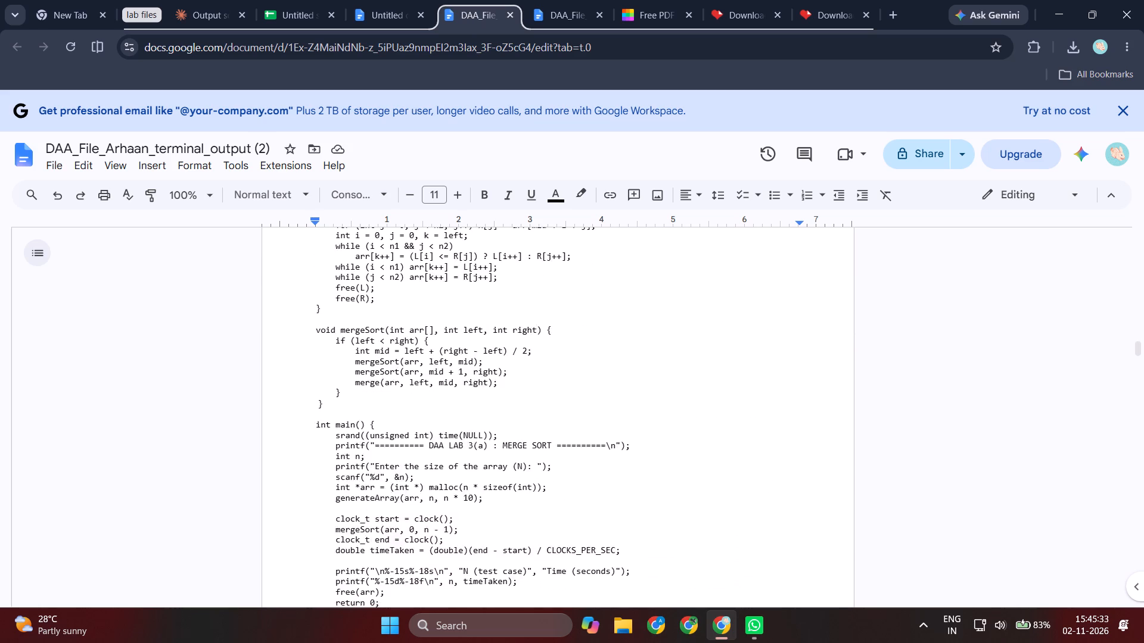
pyautogui.scroll(-1, 315, 483)
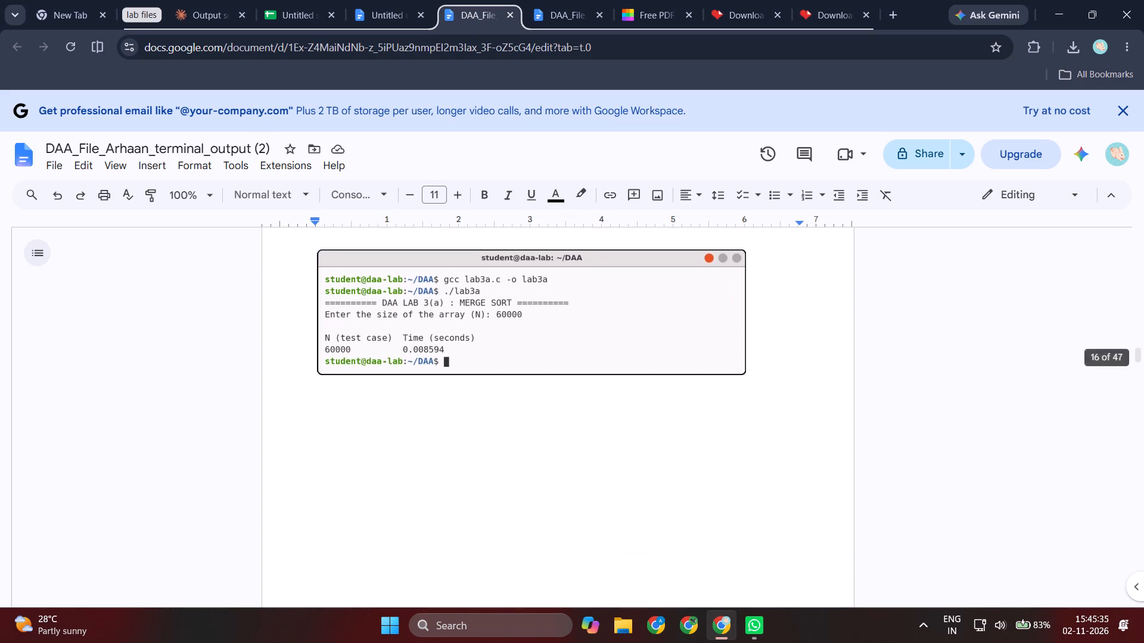
pyautogui.scroll(-1, 315, 483)
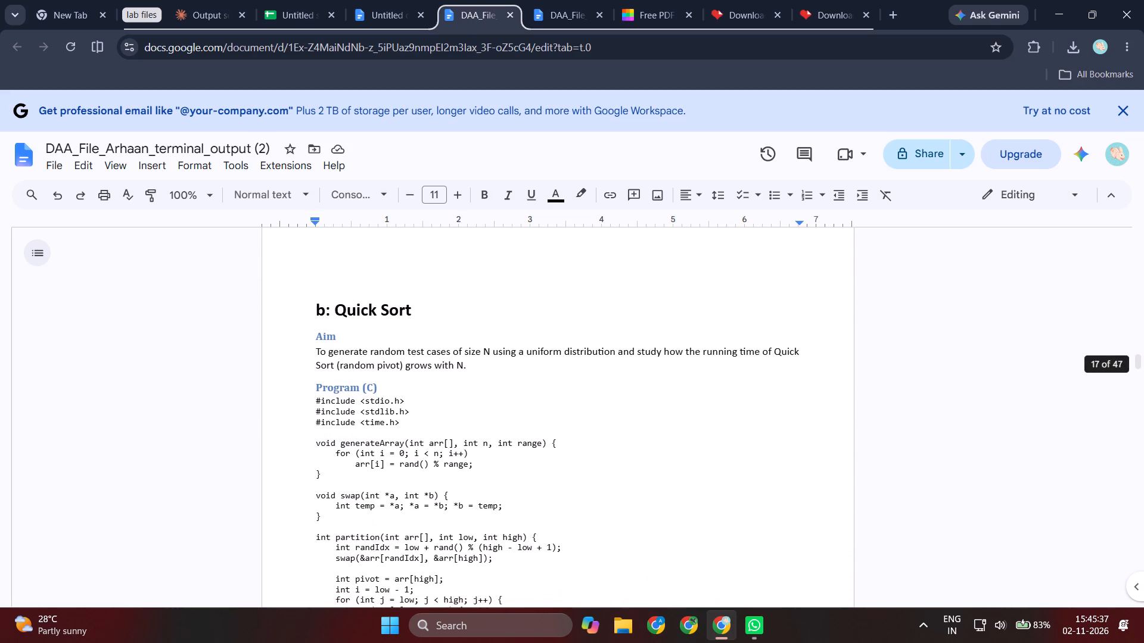
pyautogui.hscroll(7, 315, 483)
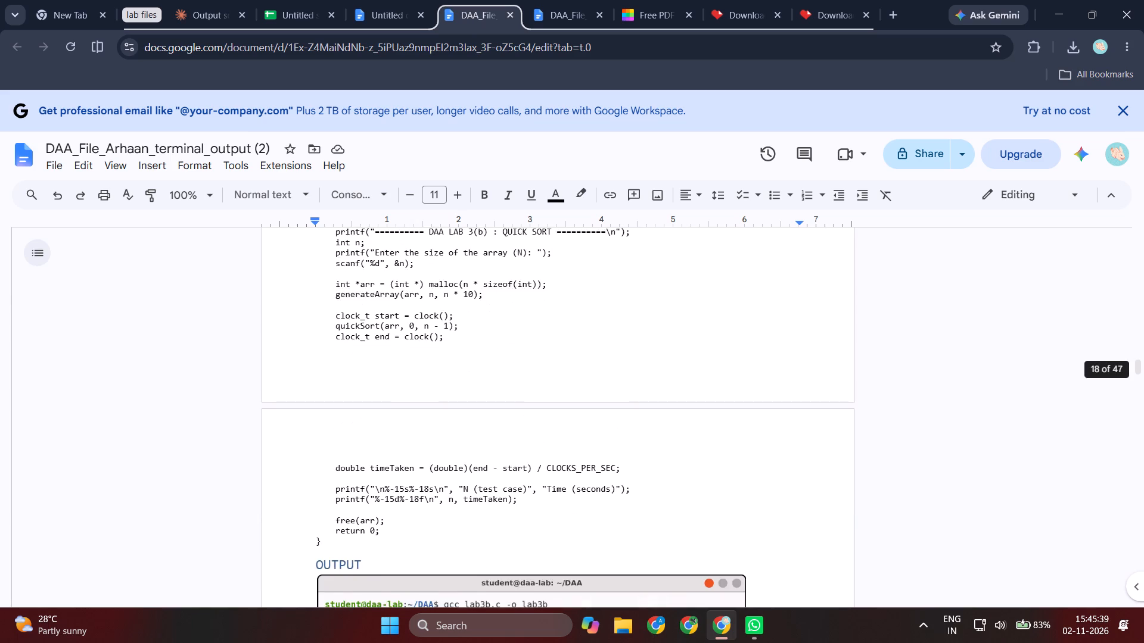
pyautogui.hscroll(9, 315, 483)
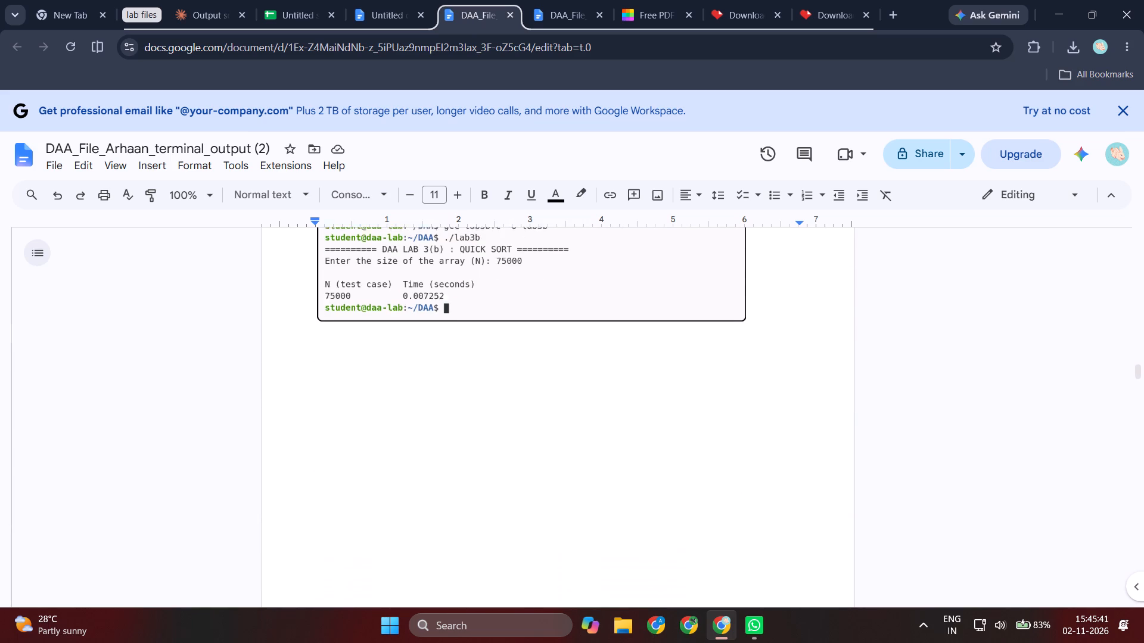
pyautogui.hscroll(9, 315, 483)
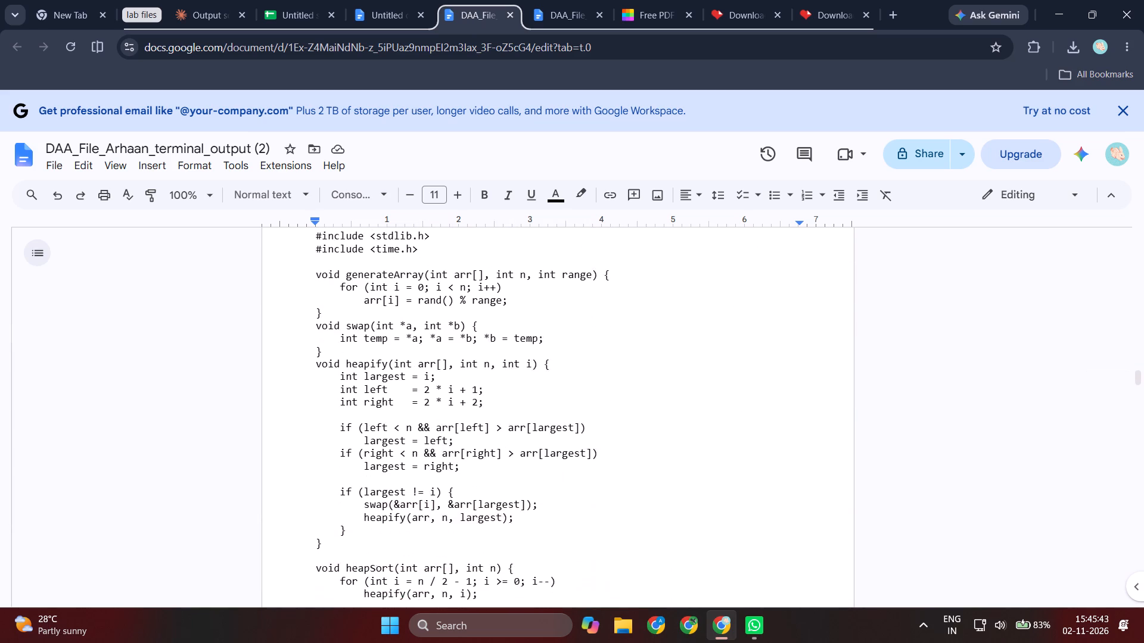
pyautogui.hscroll(9, 315, 483)
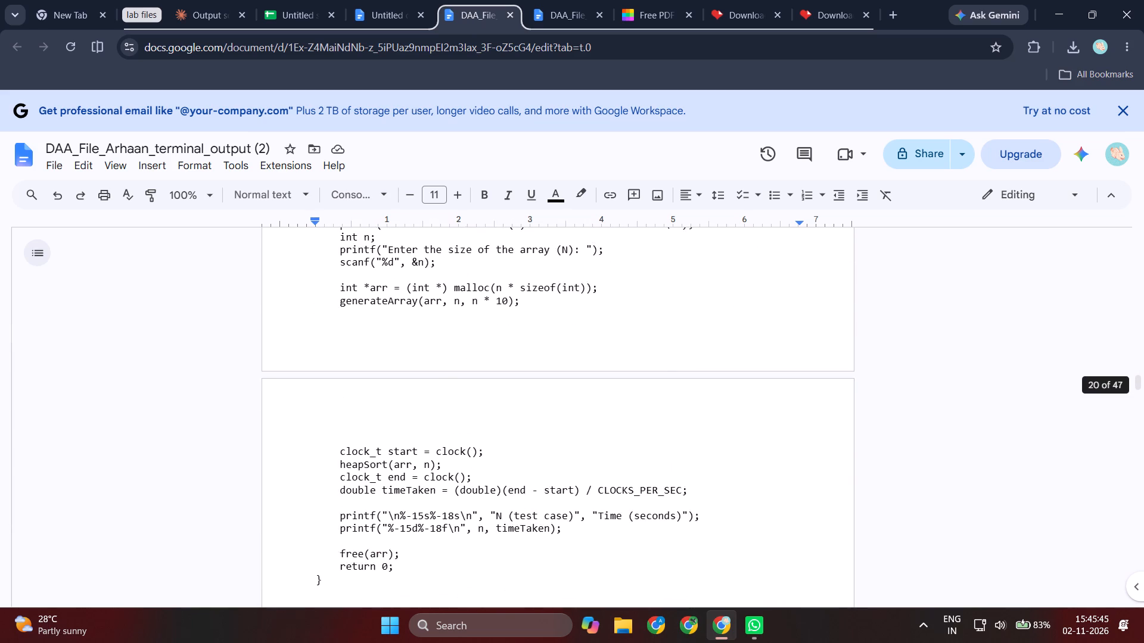
pyautogui.hscroll(9, 315, 483)
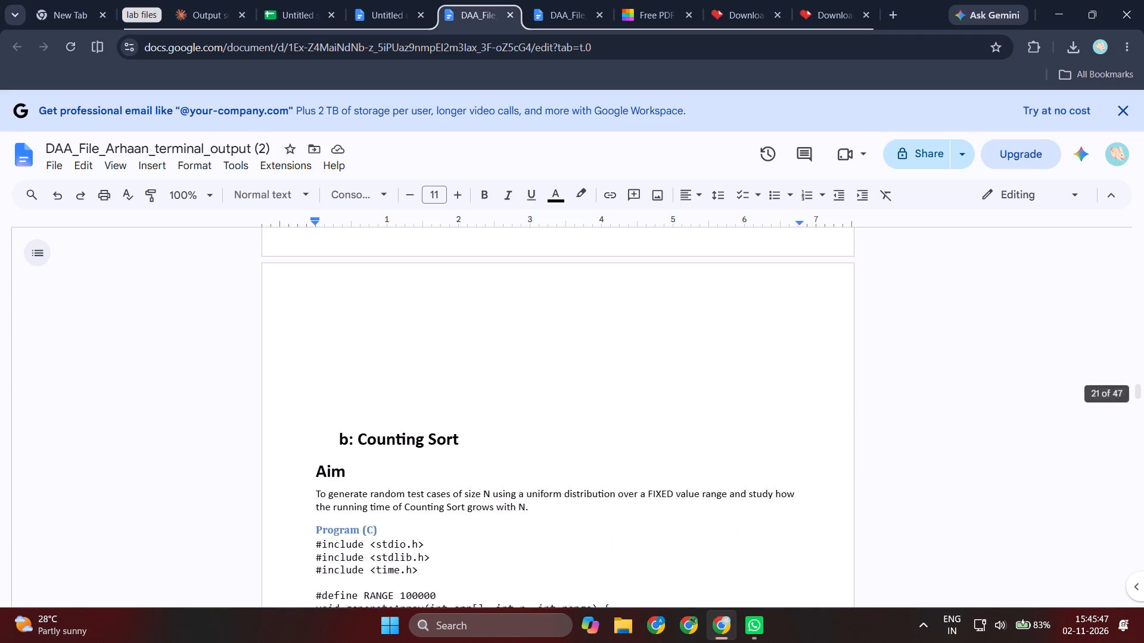
# Remove the indent and extra blank lines before the "b: Counting Sort" heading, keeping it at the top of its own page.
pyautogui.hscroll(3, 315, 483)
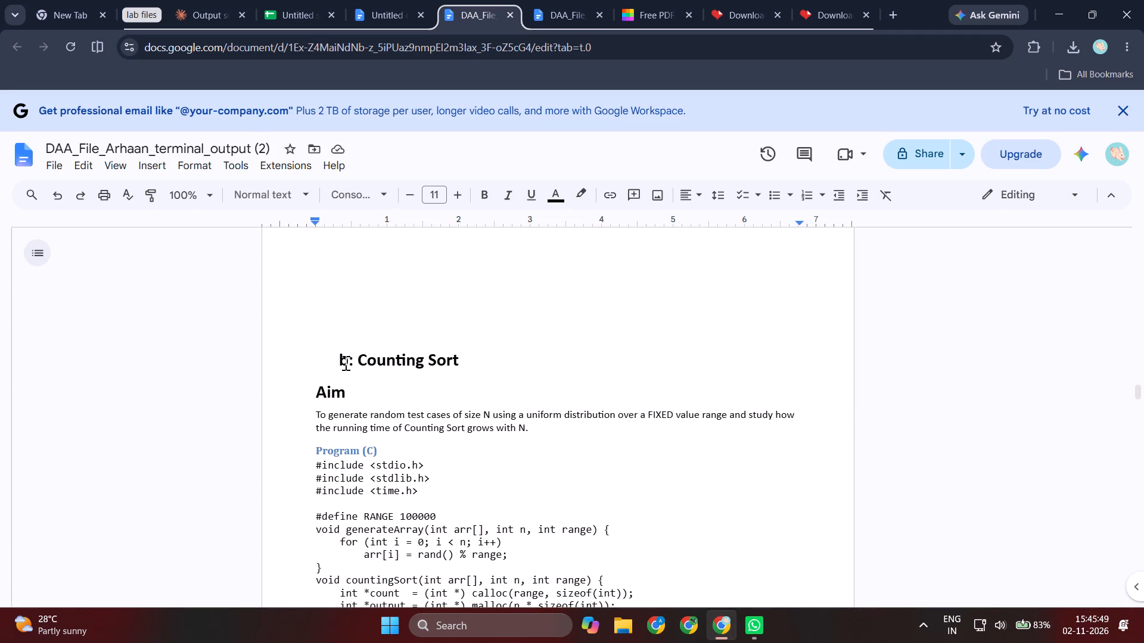
pyautogui.click(339, 362)
pyautogui.press('BackSpace')
pyautogui.press('BackSpace')
pyautogui.press('BackSpace')
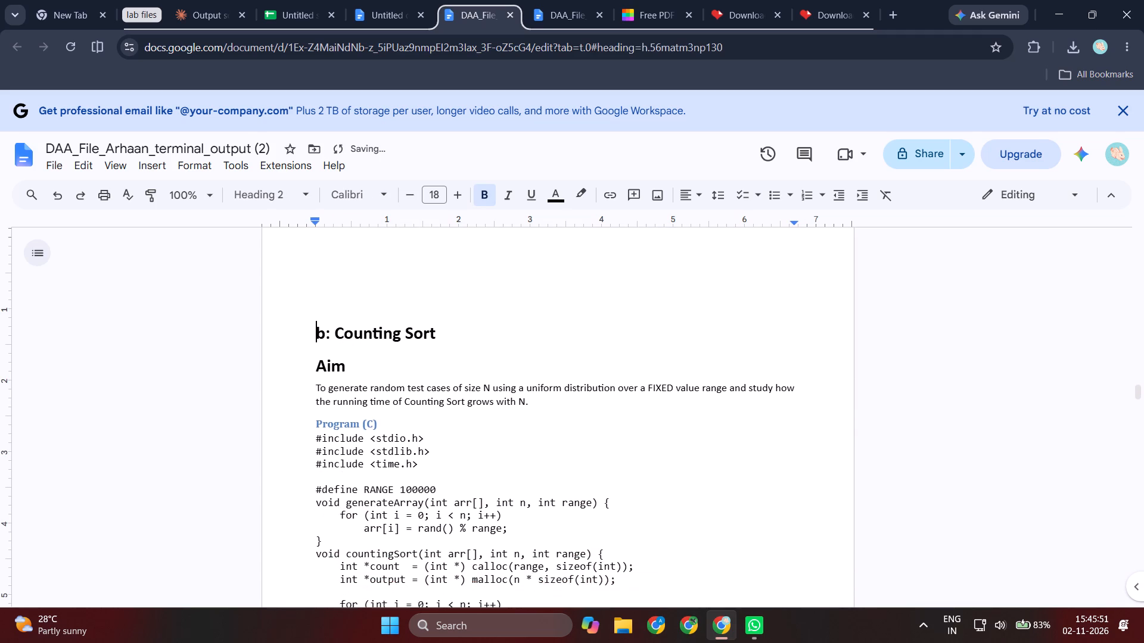
pyautogui.press('BackSpace')
pyautogui.press('BackSpace')
pyautogui.scroll(3, 339, 362)
pyautogui.press('BackSpace')
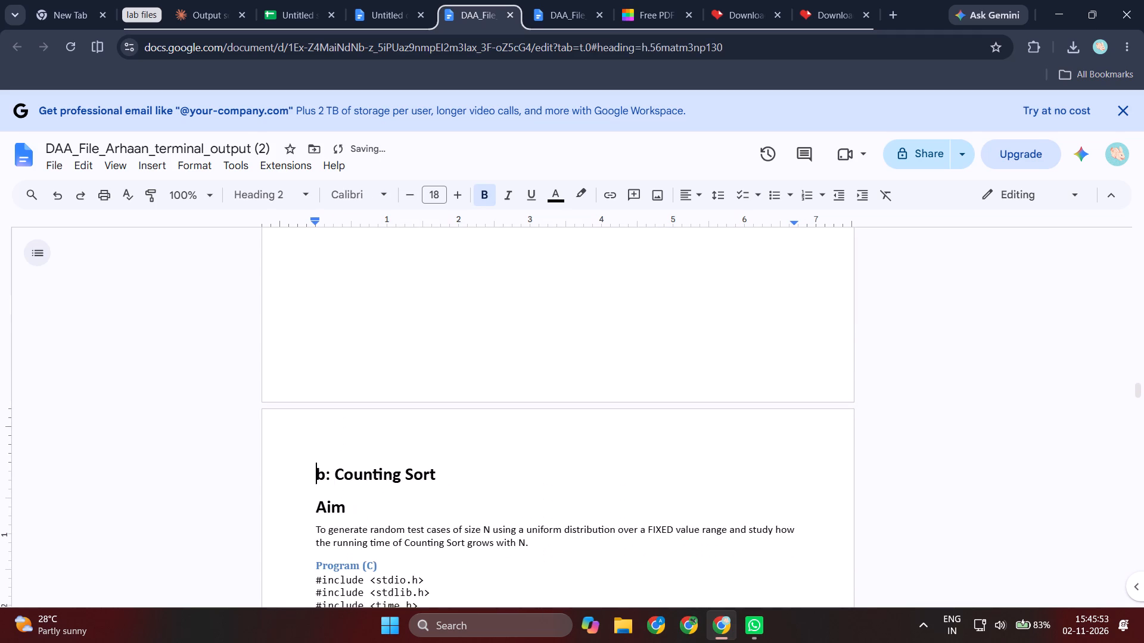
pyautogui.press('BackSpace')
pyautogui.hotkey('shift', 'Return')
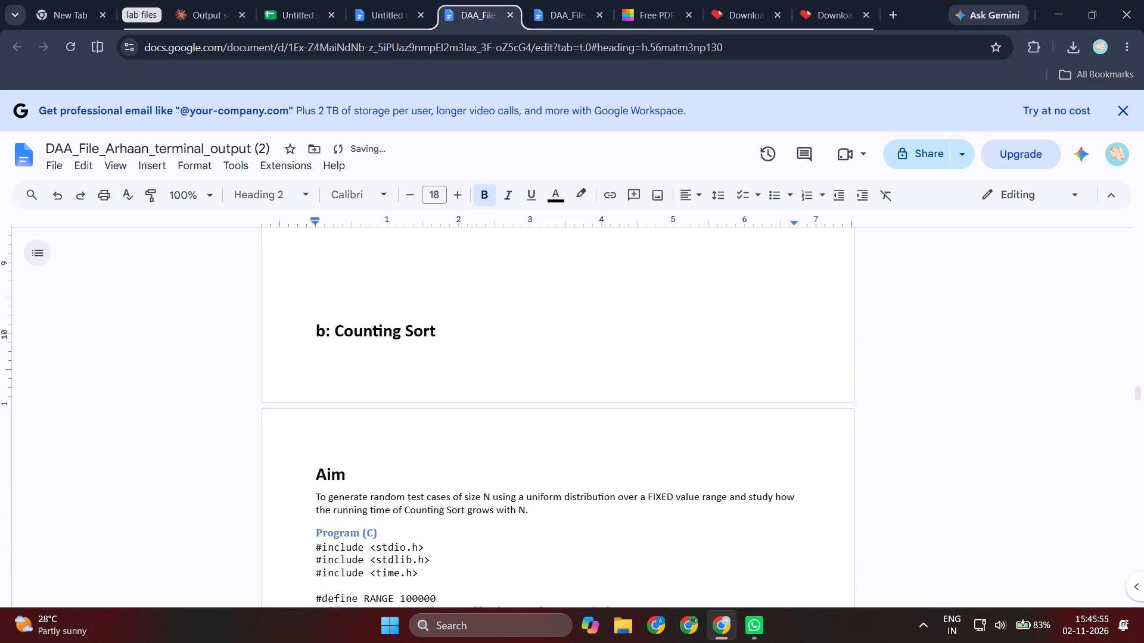
pyautogui.press('Return')
# Remove the indent and extra blank lines before the "c: Radix Sort" heading so it starts flush at the top of its page.
pyautogui.scroll(-1, 339, 362)
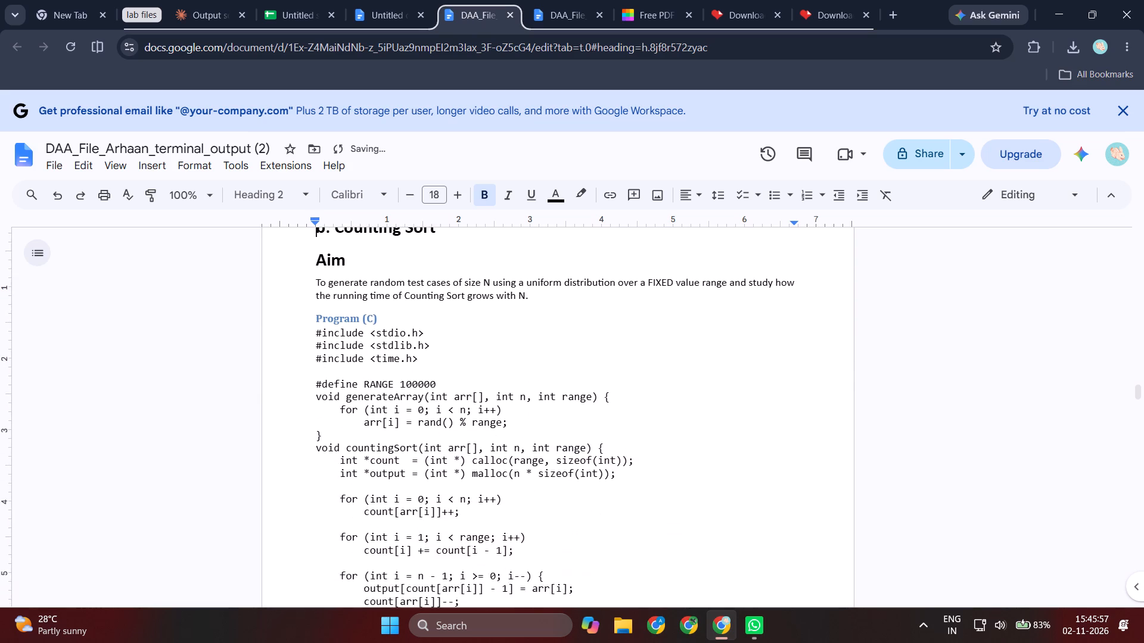
pyautogui.scroll(-2, 339, 362)
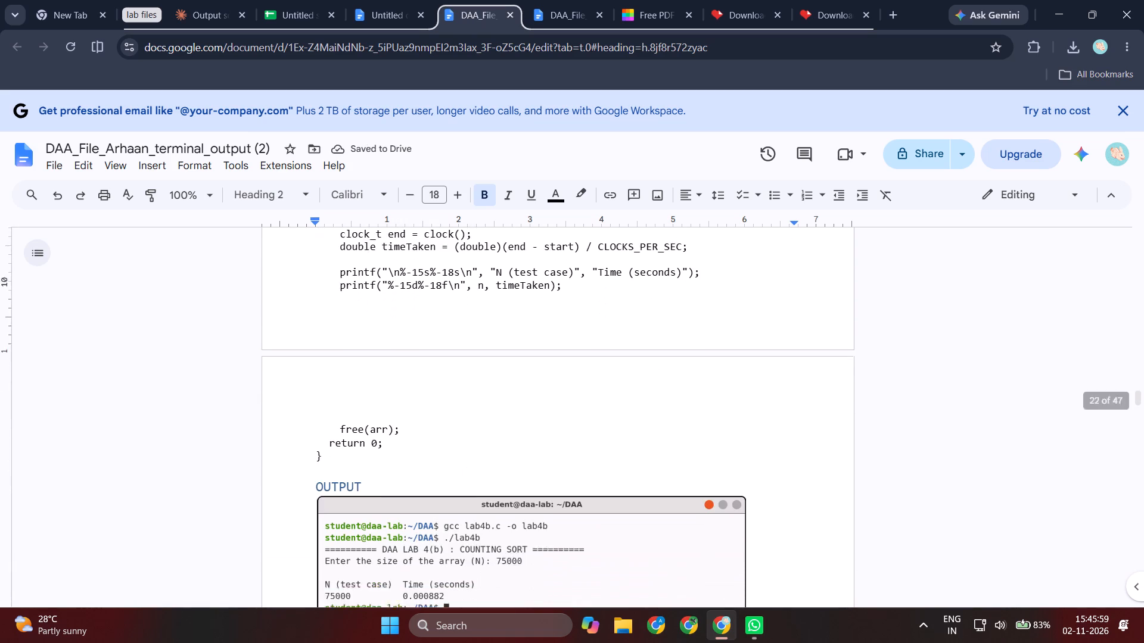
pyautogui.scroll(-2, 339, 362)
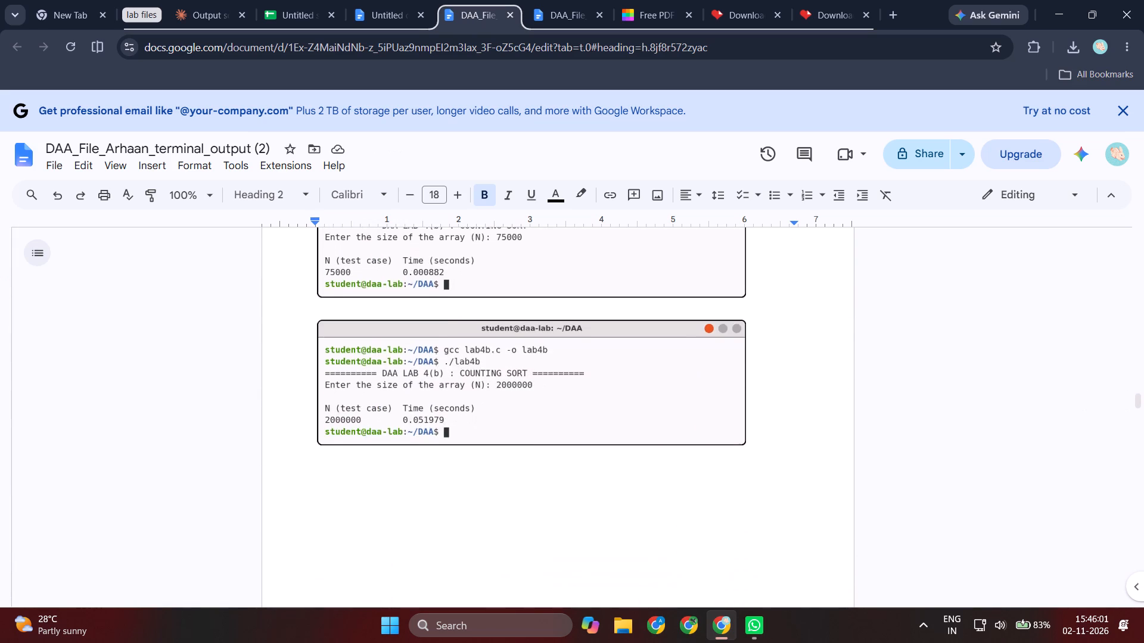
pyautogui.scroll(-1, 339, 362)
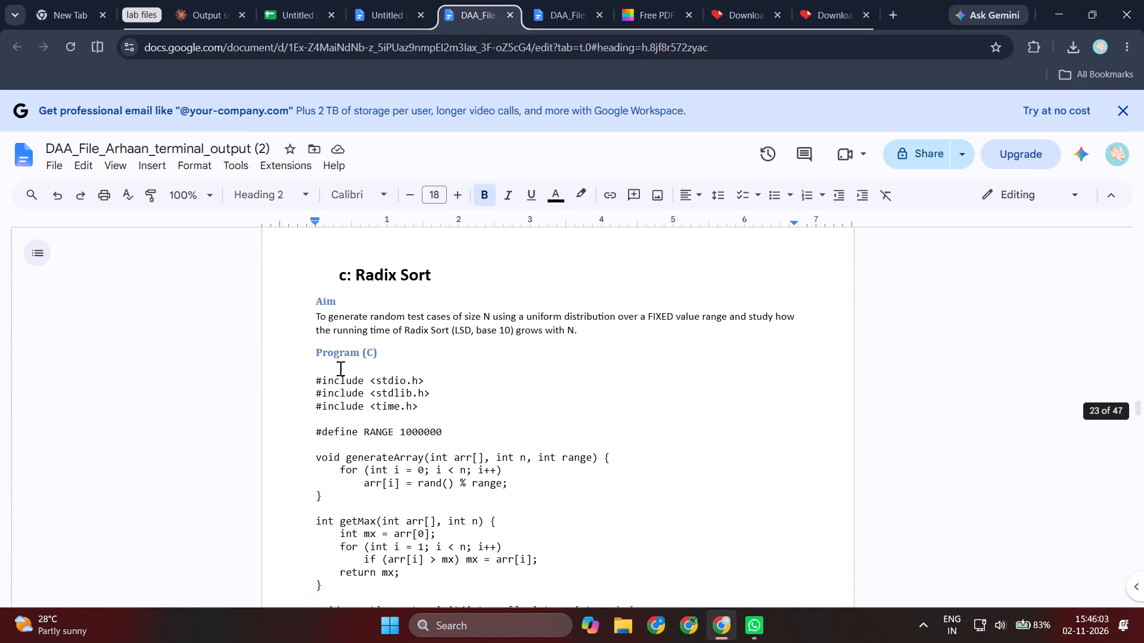
pyautogui.scroll(2, 341, 396)
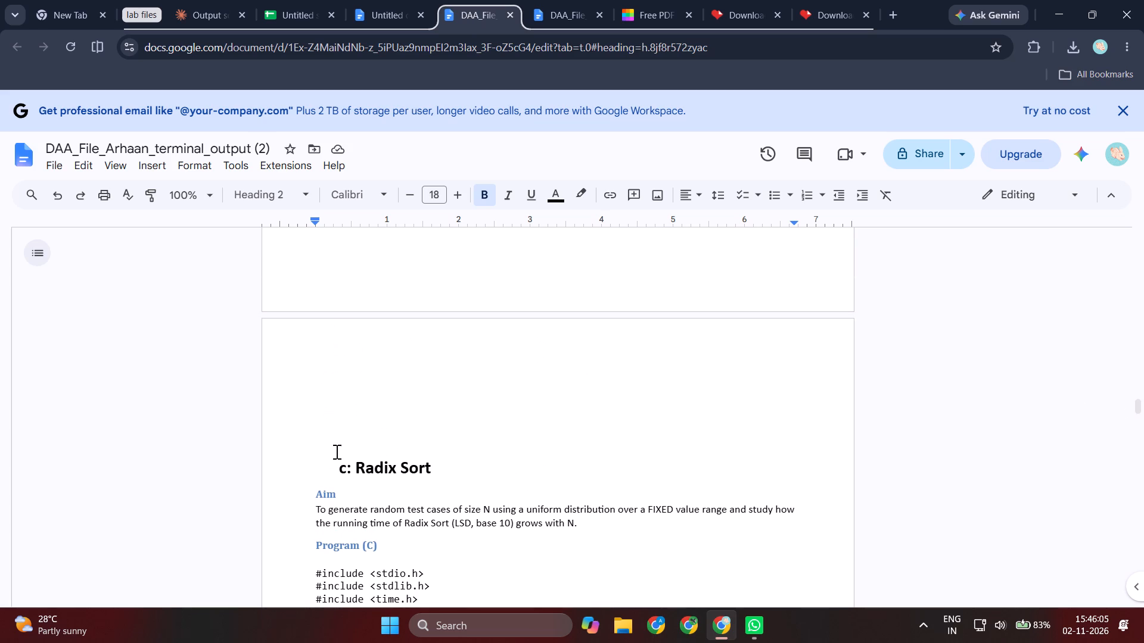
pyautogui.click(338, 470)
pyautogui.press('BackSpace')
pyautogui.press('BackSpace')
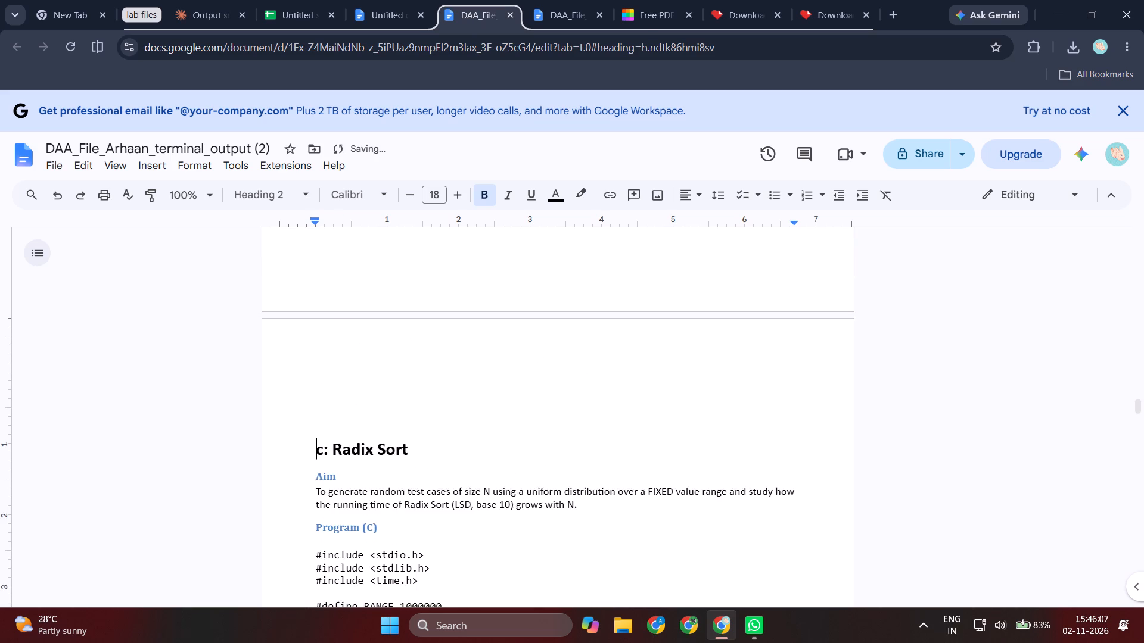
pyautogui.press('BackSpace')
pyautogui.press('BackSpace')
pyautogui.press('BackSpace')
pyautogui.press('Return')
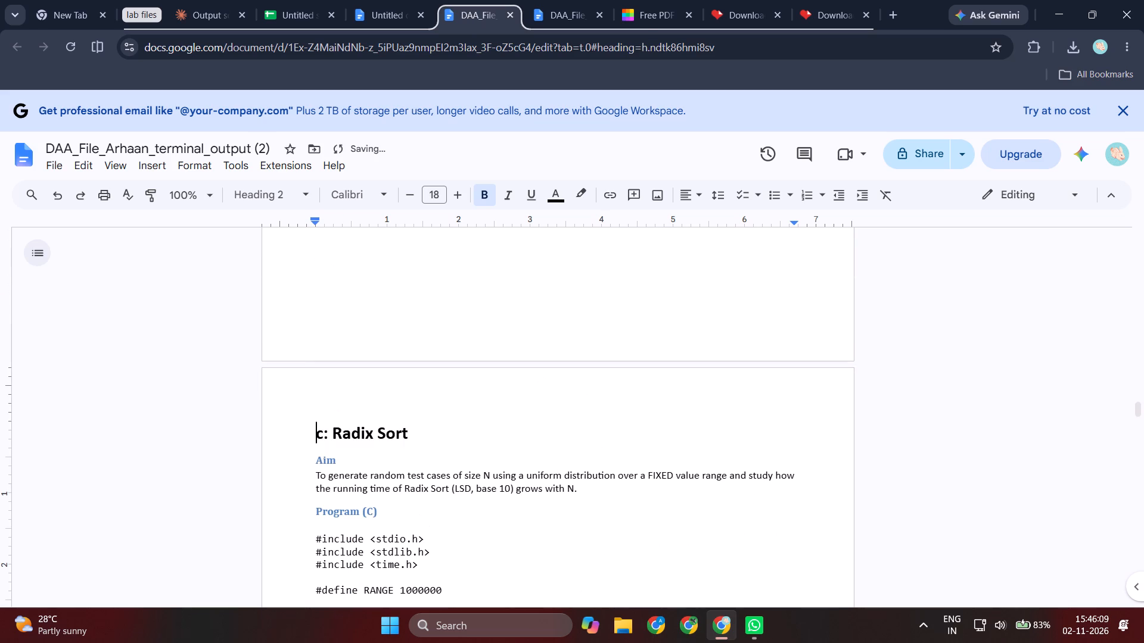
# Reduce the blank space before int main() in the Radix Sort program, pulling that line back onto the page with radixSort.
pyautogui.scroll(-5, 304, 503)
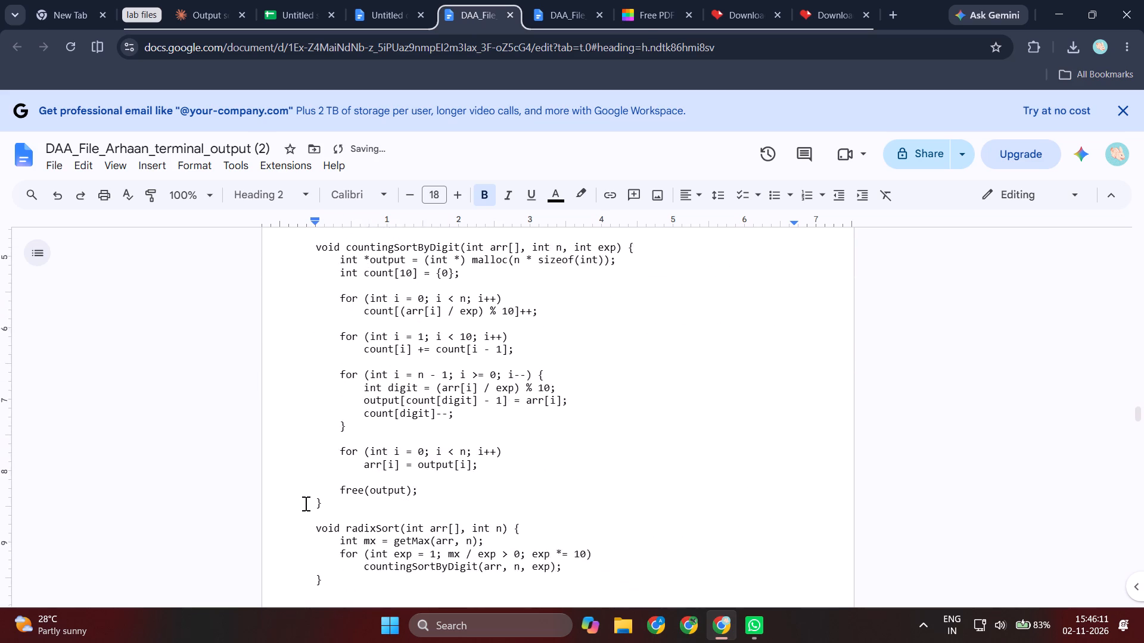
pyautogui.scroll(-3, 304, 503)
pyautogui.scroll(1, 304, 503)
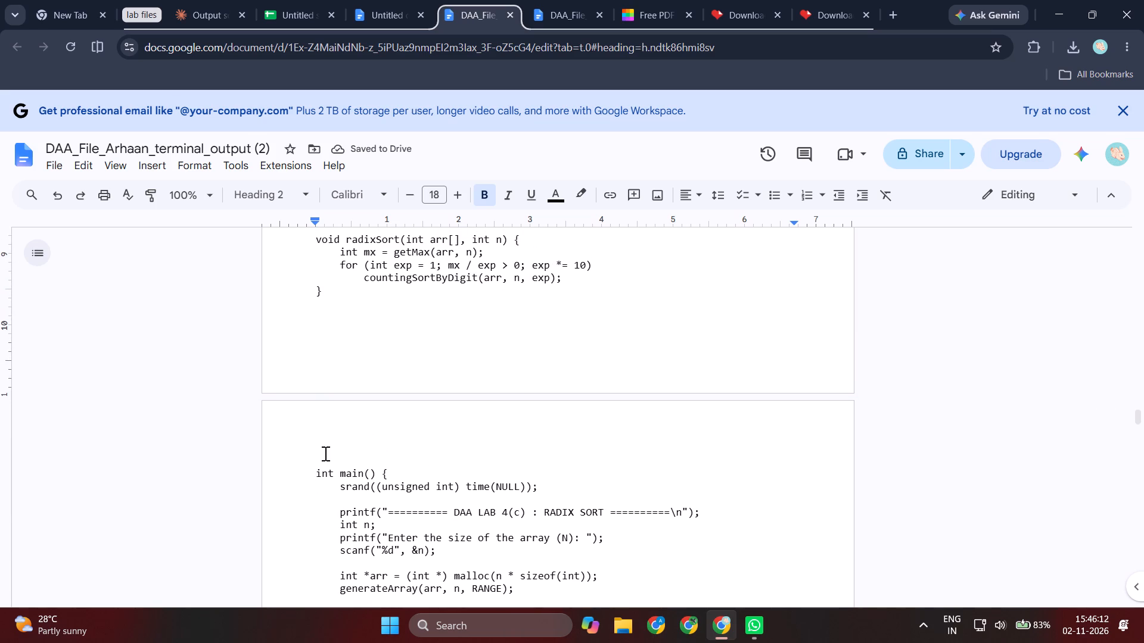
pyautogui.click(314, 475)
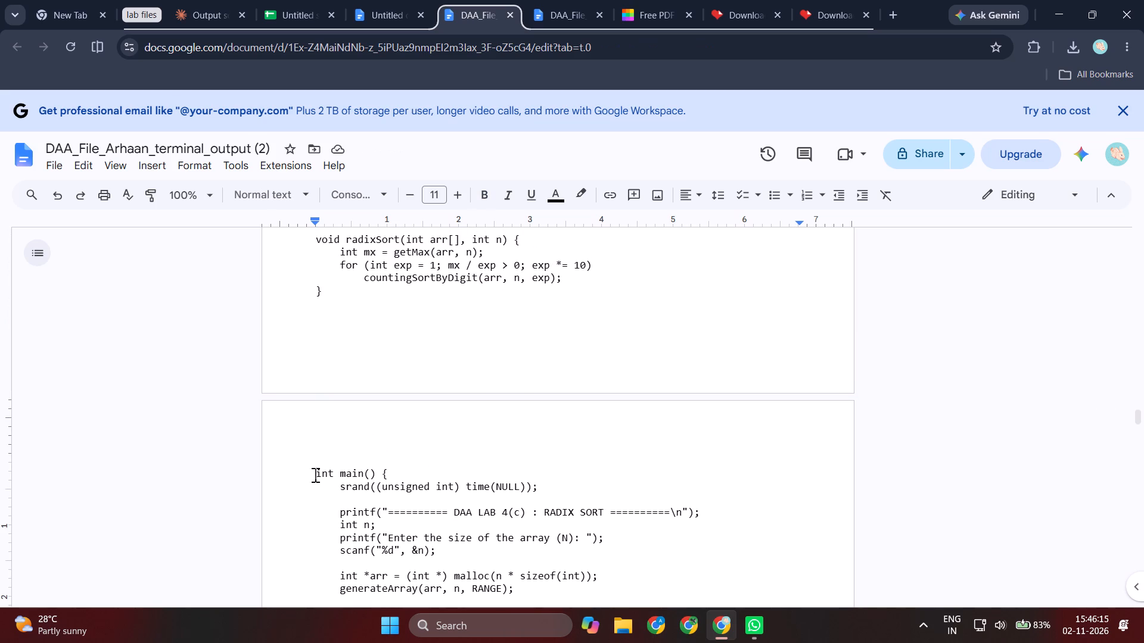
pyautogui.press('BackSpace')
pyautogui.press('BackSpace')
pyautogui.press('Return')
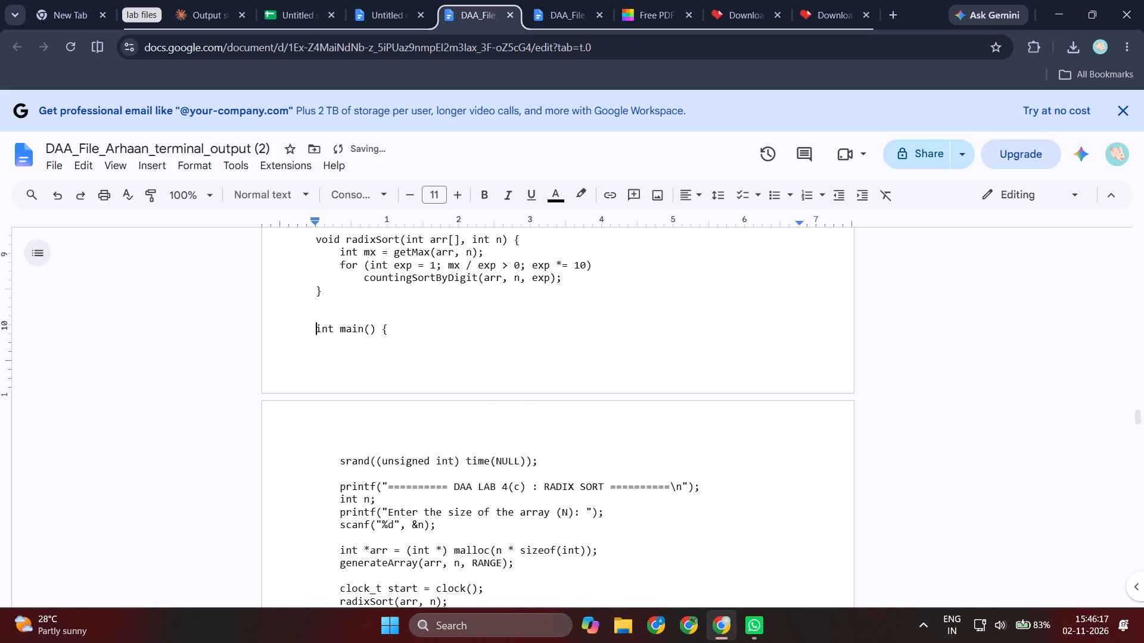
pyautogui.scroll(-6, 314, 475)
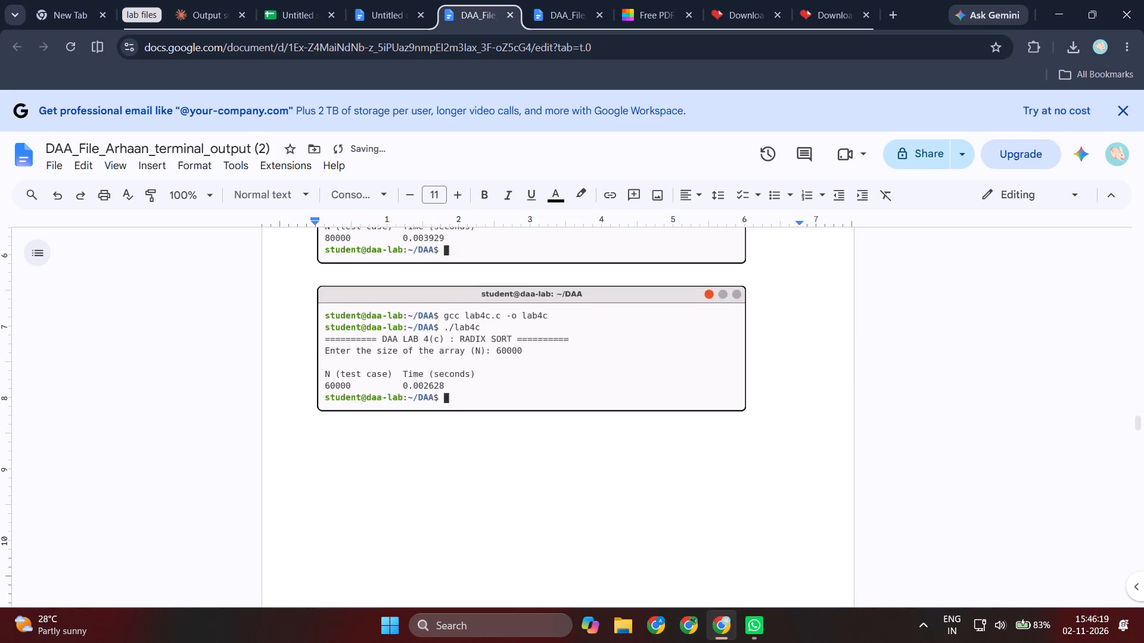
# Review the end of the Radix Sort output and all of Lab 5 Shell Sort for heading, program spacing and output placement.
pyautogui.scroll(-2, 314, 475)
pyautogui.scroll(2, 314, 475)
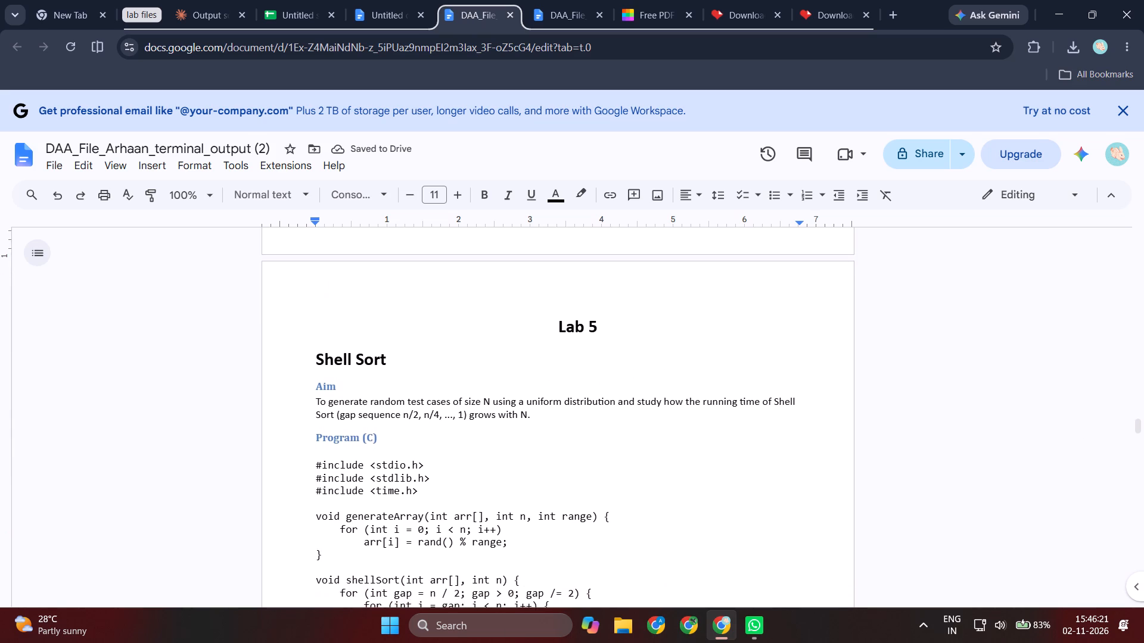
pyautogui.scroll(-2, 314, 475)
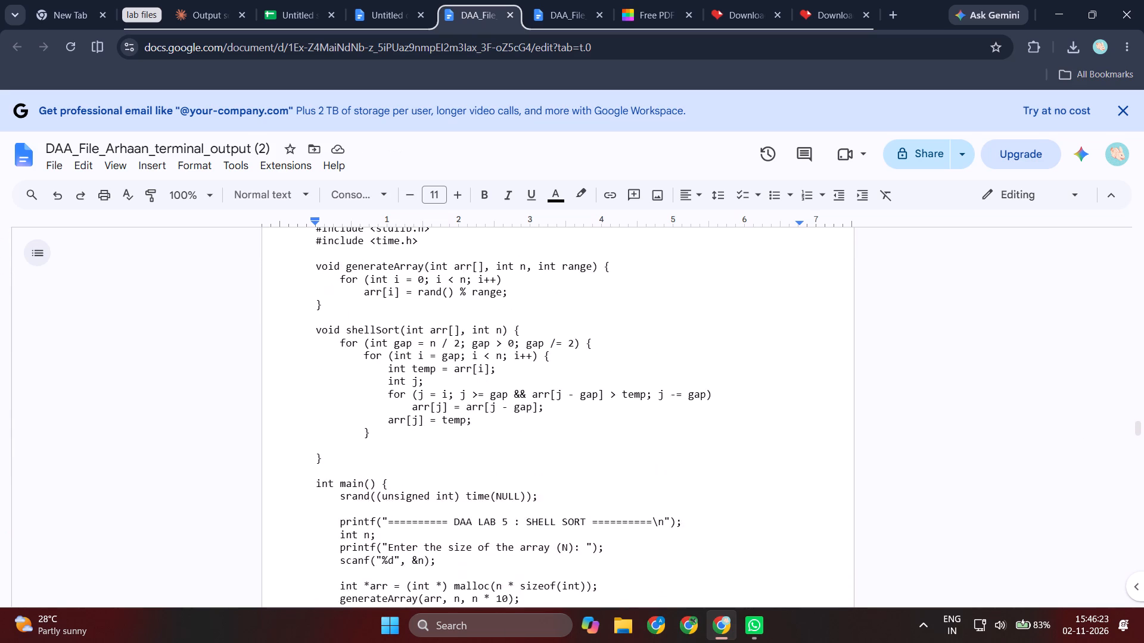
pyautogui.scroll(-2, 314, 475)
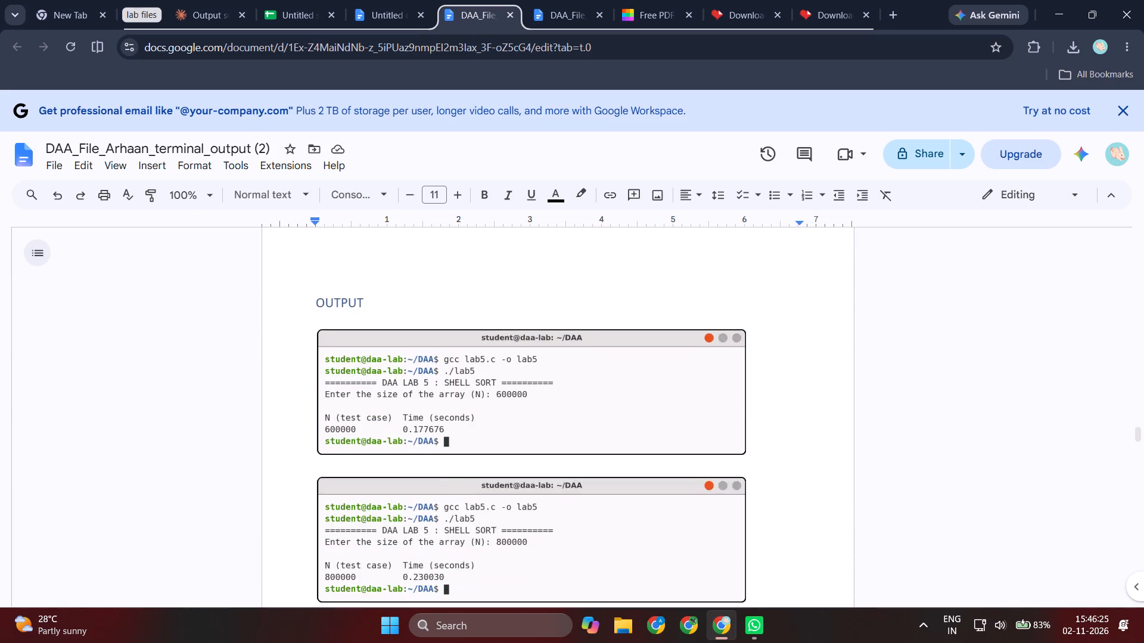
pyautogui.scroll(-2, 314, 475)
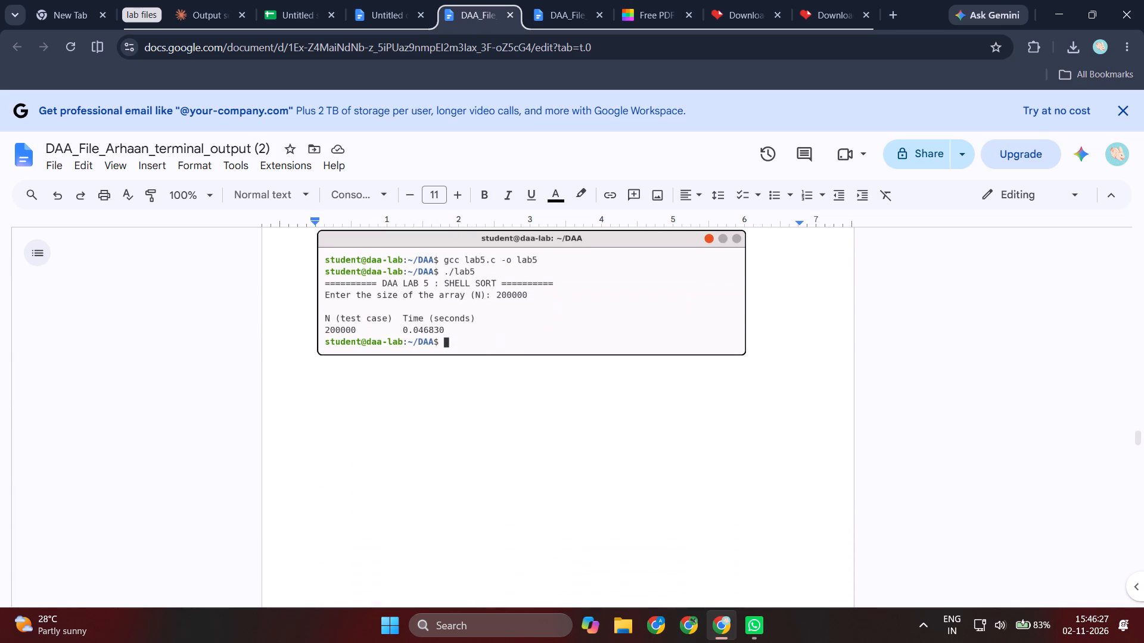
pyautogui.scroll(-2, 314, 475)
pyautogui.scroll(7, 314, 475)
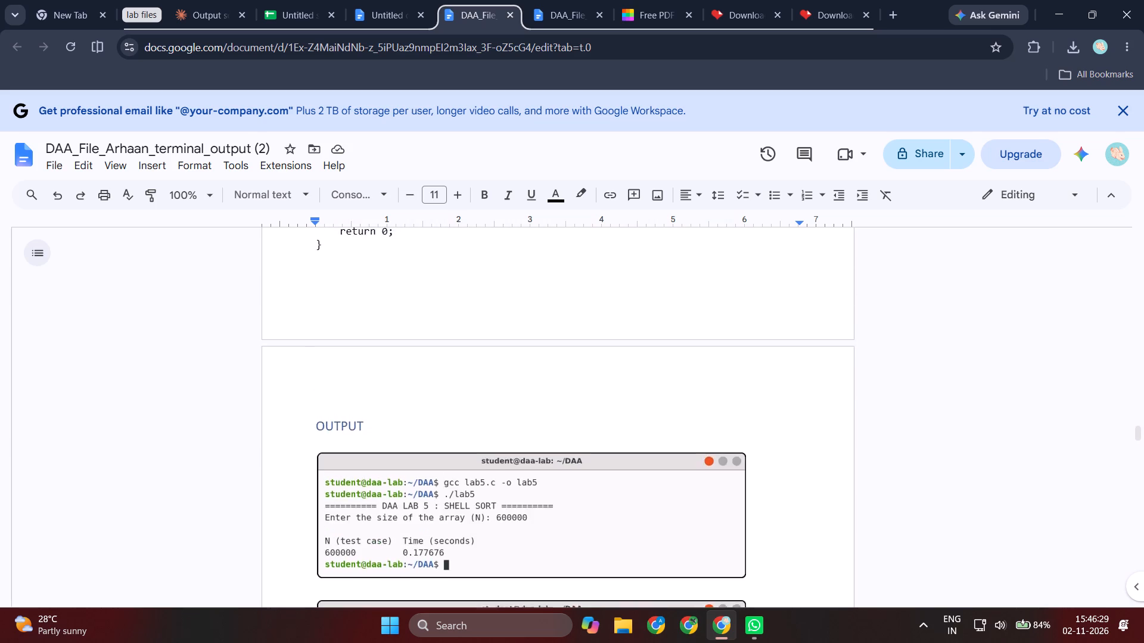
pyautogui.scroll(2, 314, 475)
pyautogui.hscroll(1, 314, 475)
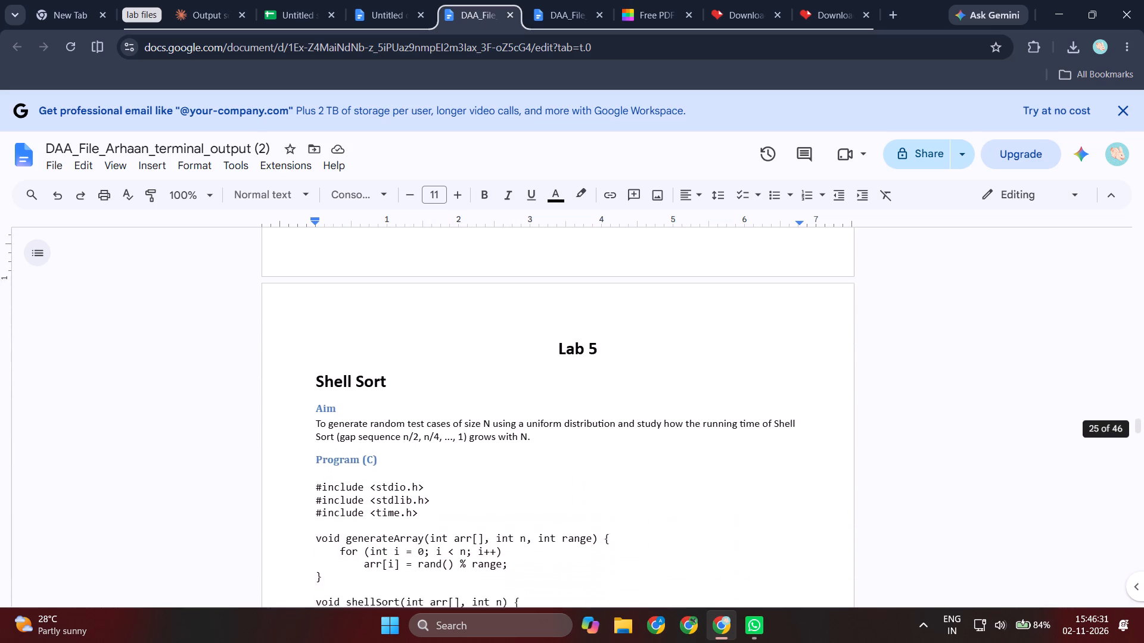
pyautogui.hscroll(1, 314, 475)
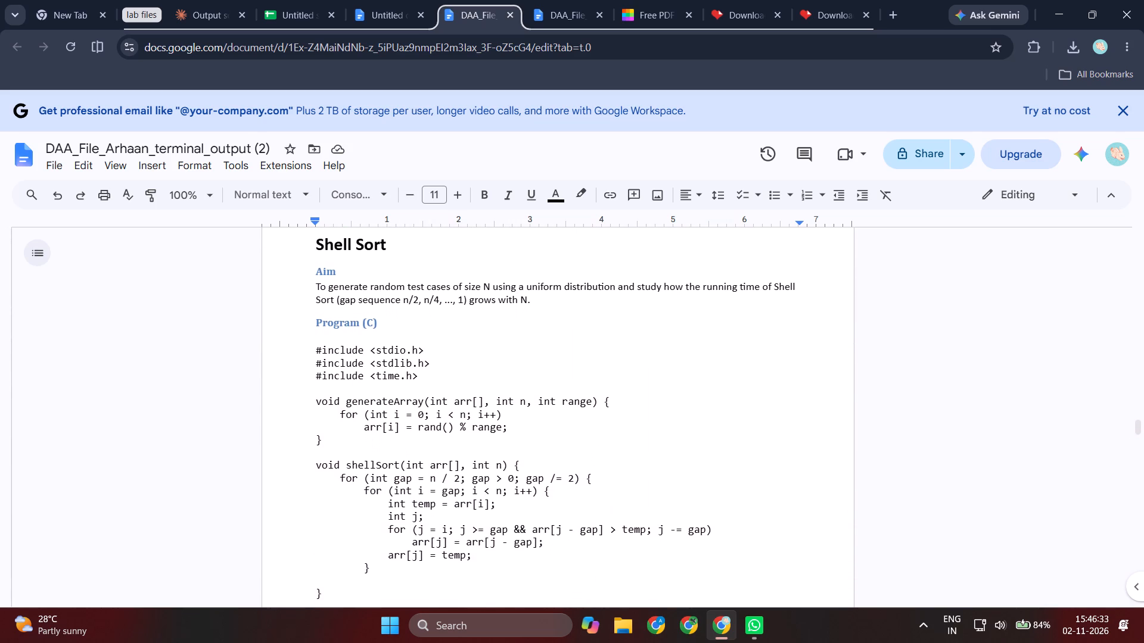
pyautogui.hscroll(1, 314, 475)
pyautogui.scroll(-2, 314, 475)
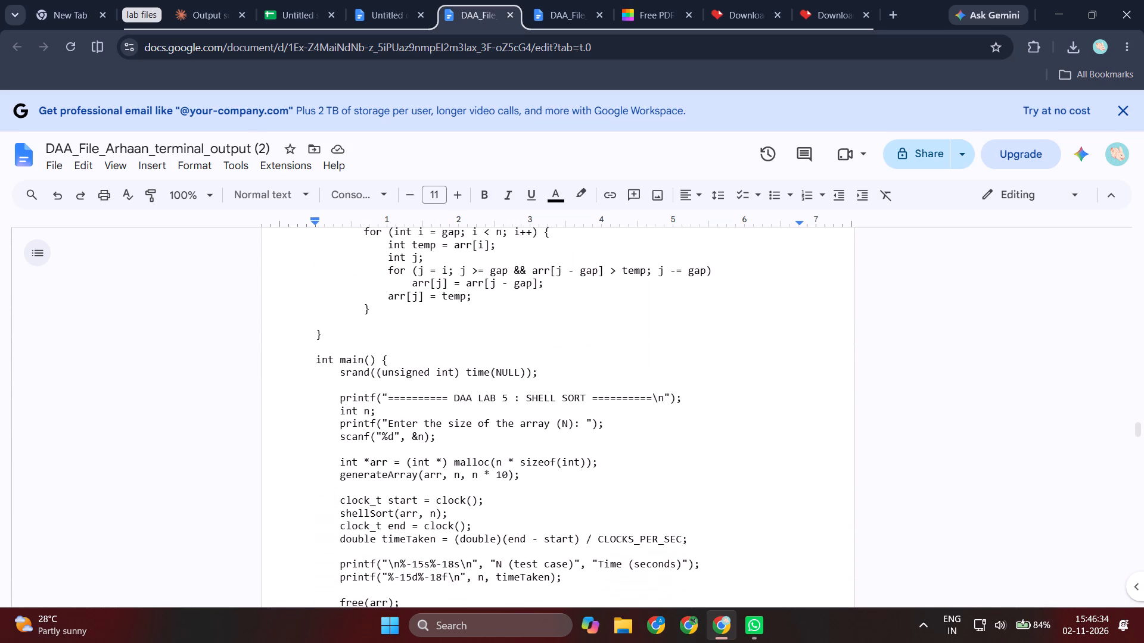
pyautogui.scroll(-4, 314, 475)
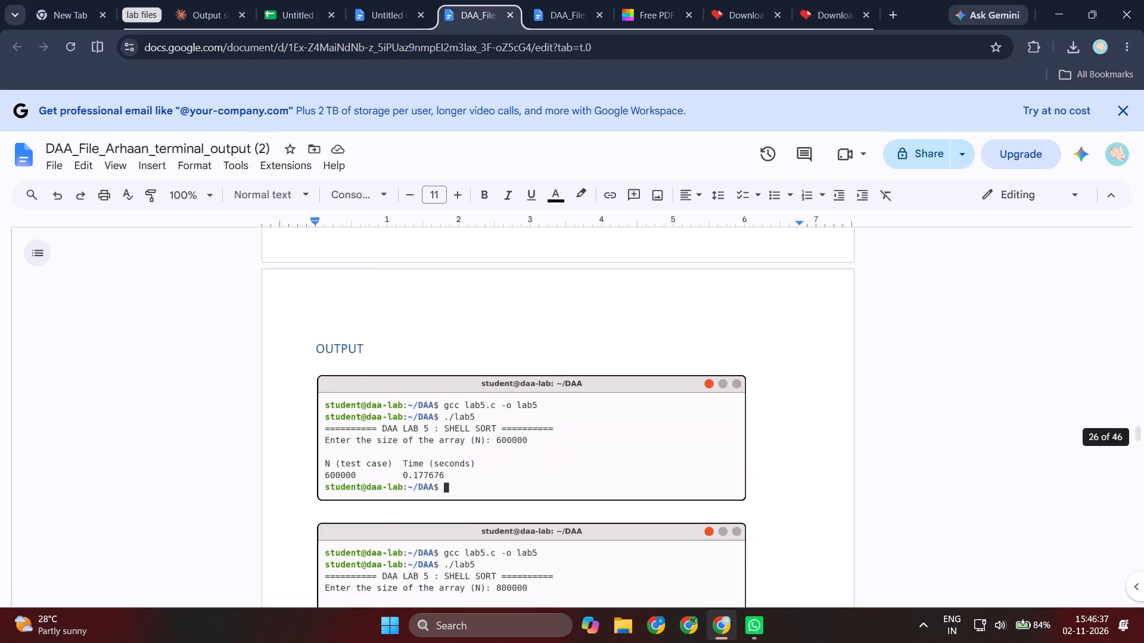
pyautogui.scroll(-2, 314, 475)
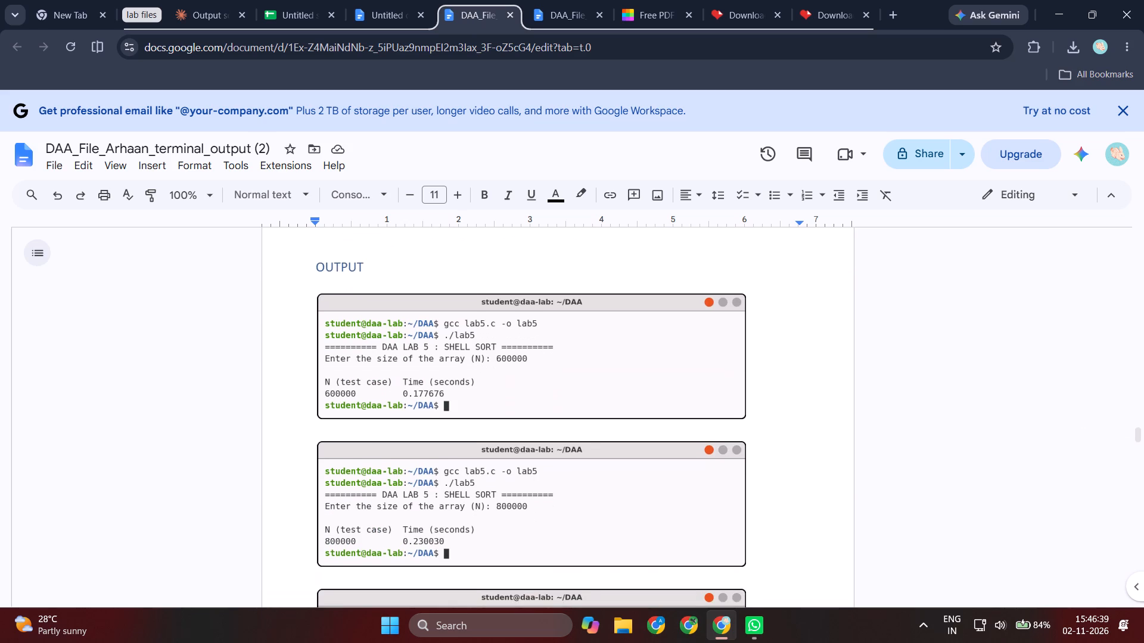
pyautogui.scroll(-1, 314, 475)
pyautogui.hscroll(1, 314, 475)
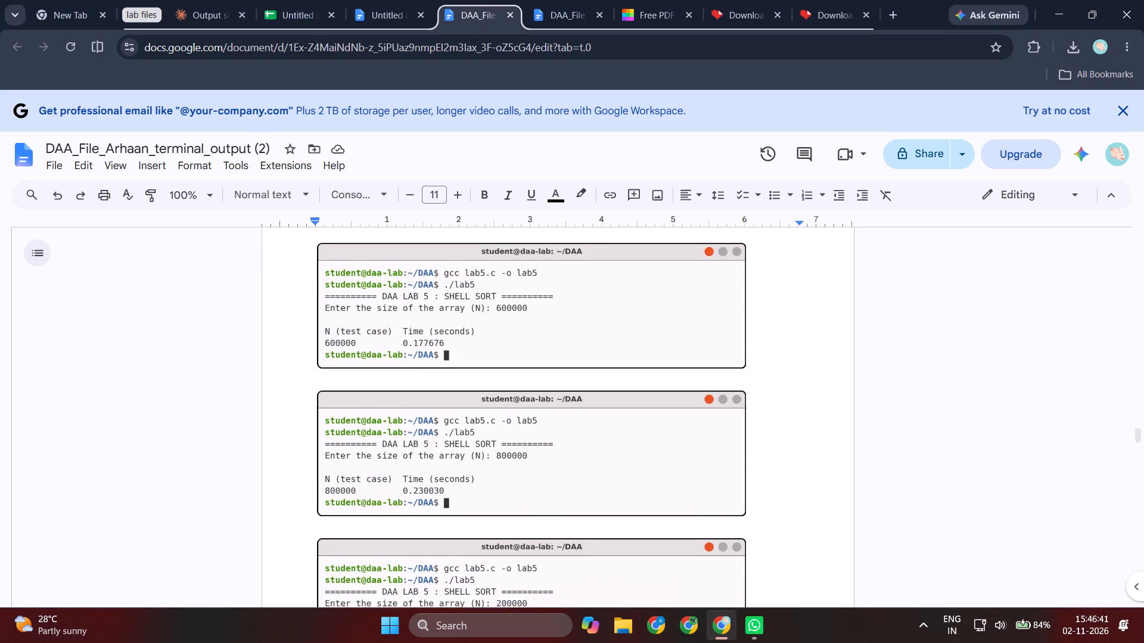
pyautogui.hscroll(1, 314, 475)
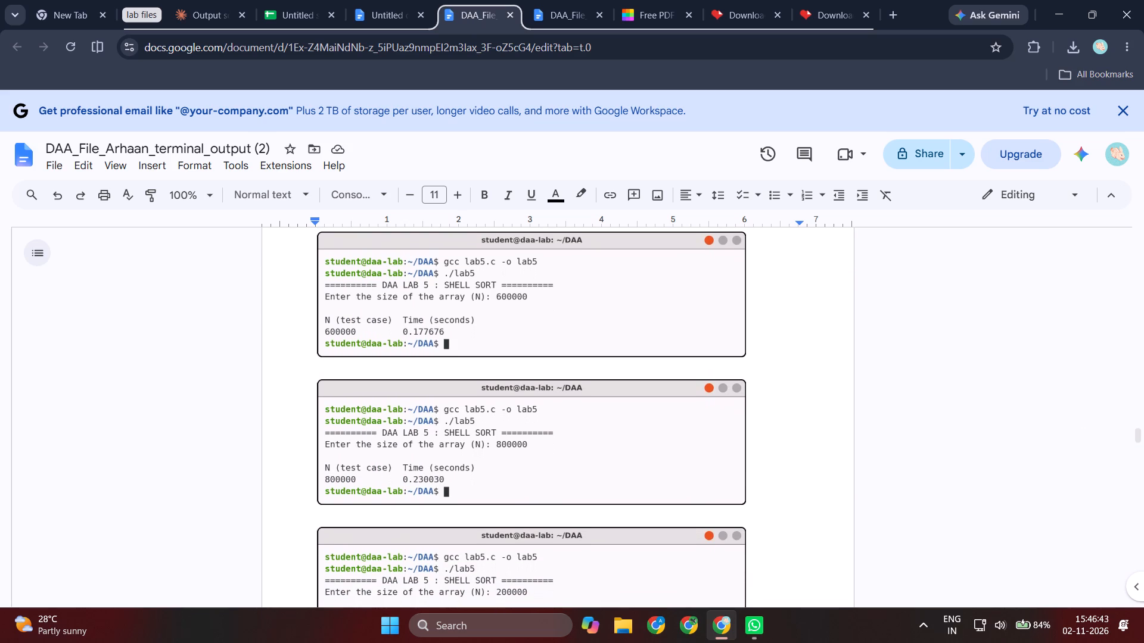
pyautogui.hscroll(7, 314, 475)
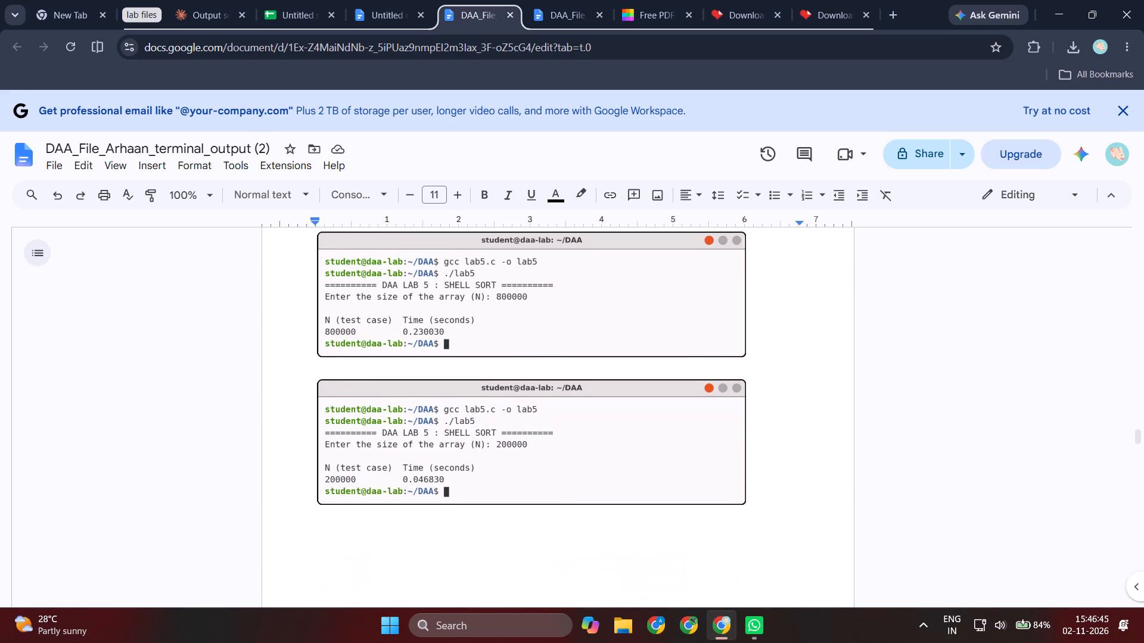
# Review the Lab 6 Activity Selection and Fractional Knapsack sections for consistent headings, page breaks and output placement.
pyautogui.hscroll(10, 314, 475)
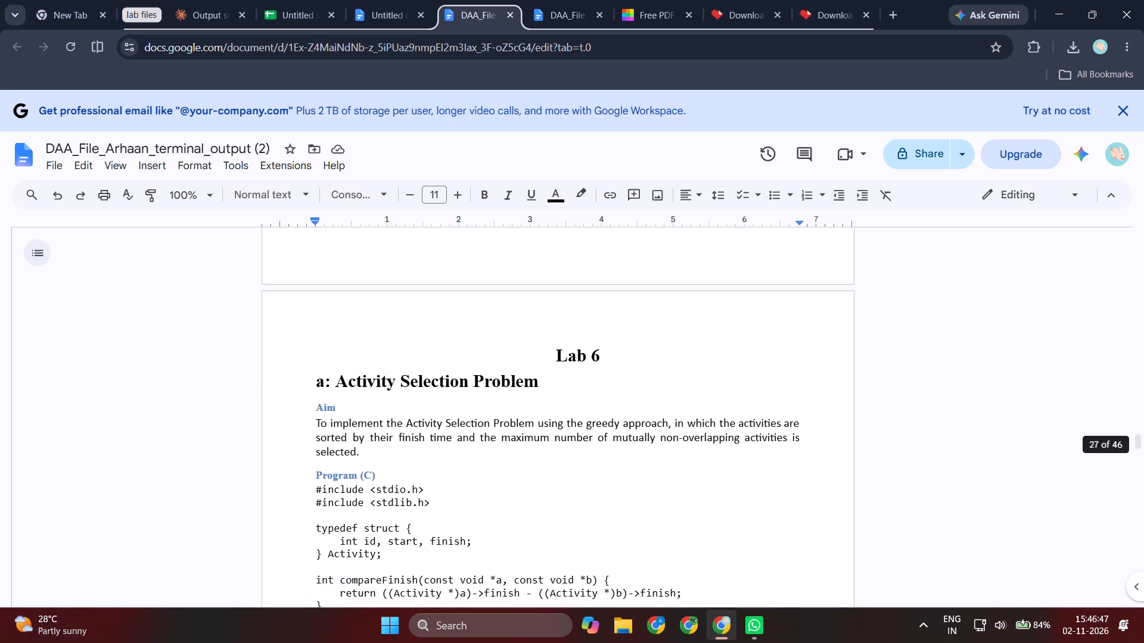
pyautogui.hscroll(10, 314, 475)
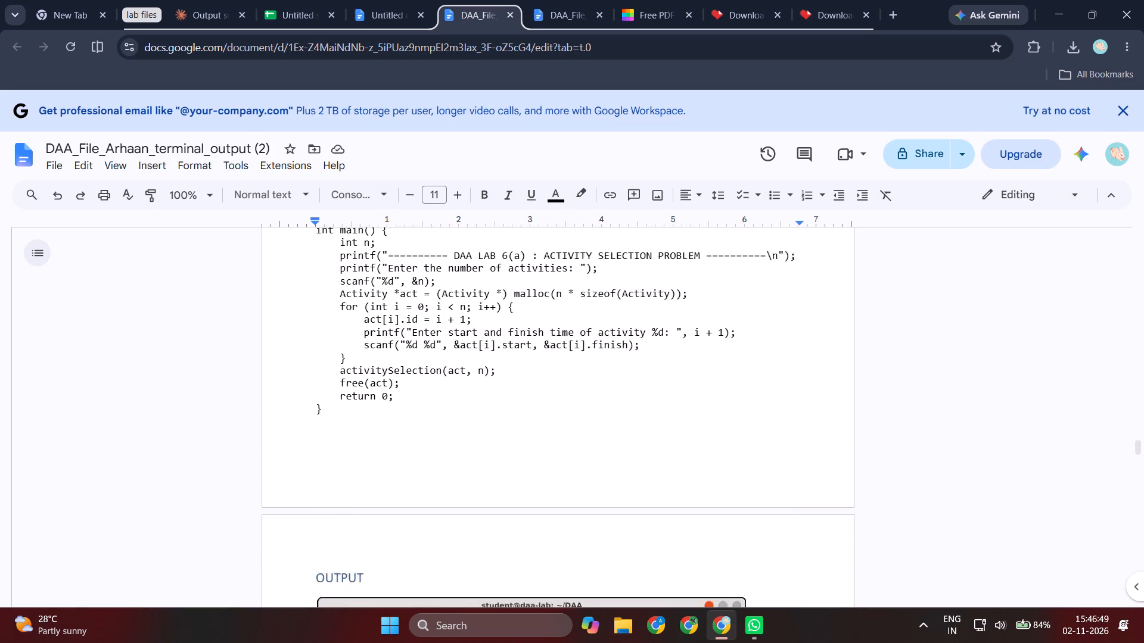
pyautogui.hscroll(9, 314, 475)
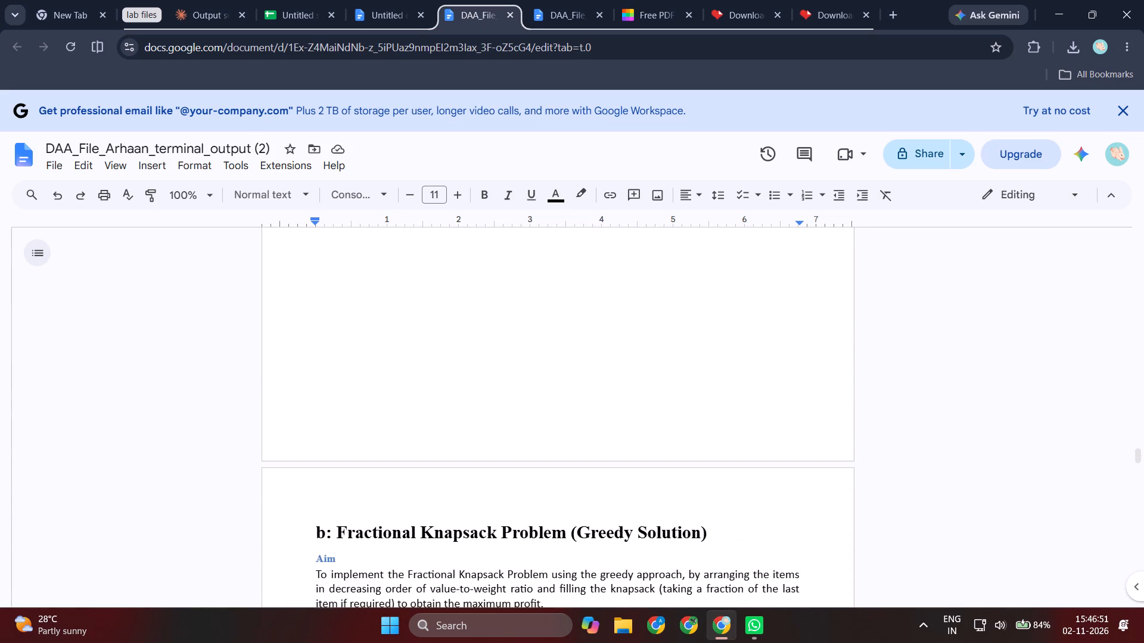
pyautogui.hscroll(9, 314, 475)
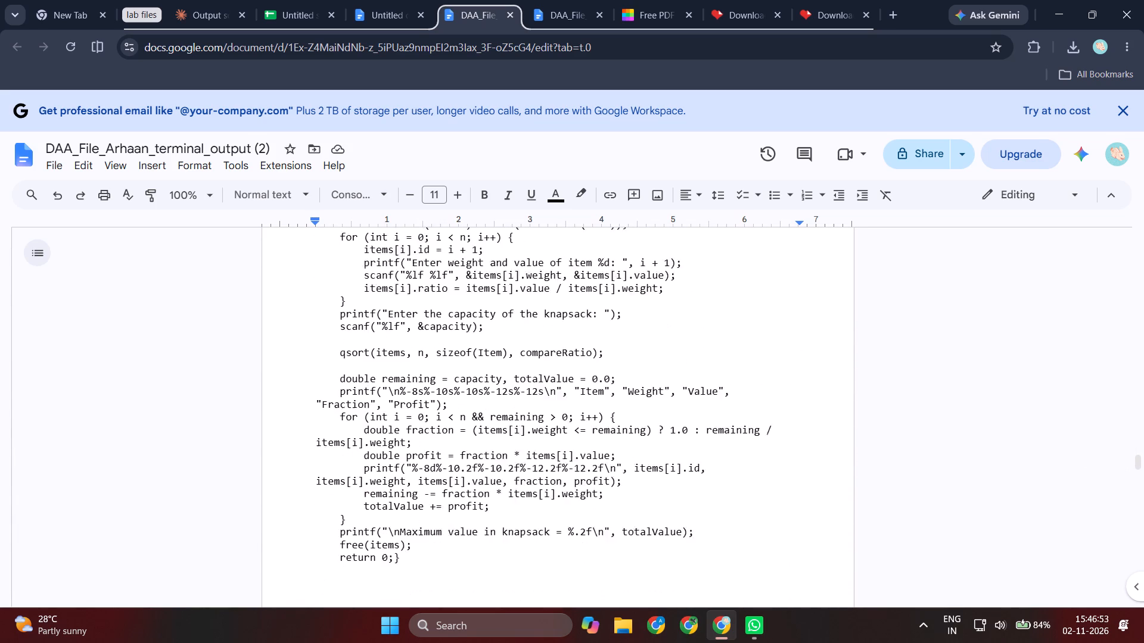
pyautogui.hscroll(2, 314, 475)
pyautogui.scroll(3, 314, 475)
pyautogui.hscroll(1, 314, 475)
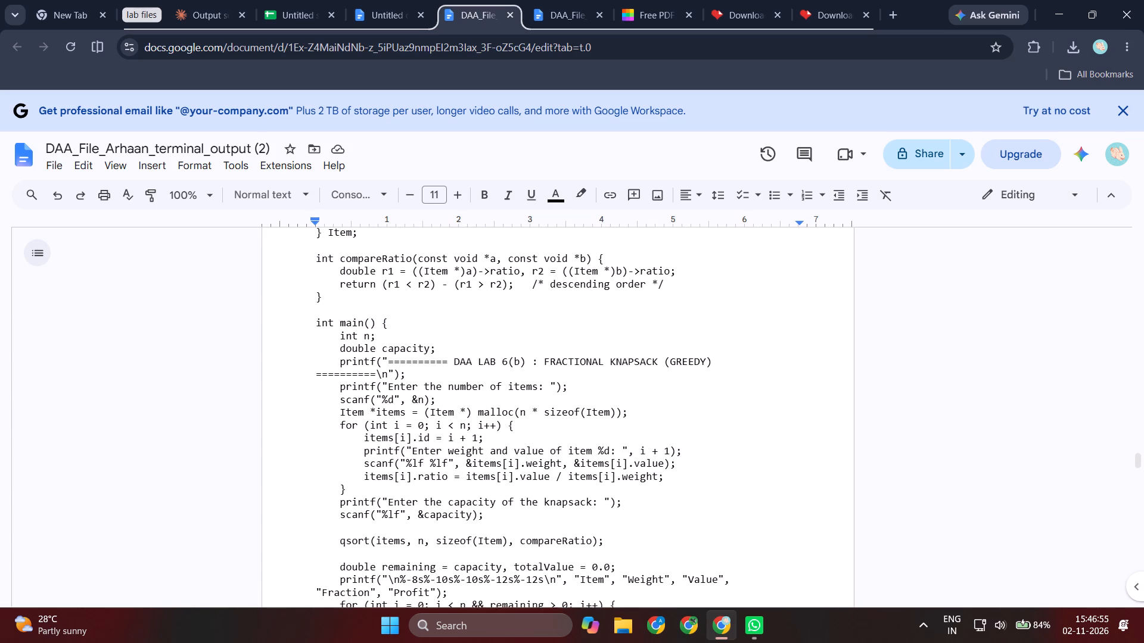
pyautogui.hscroll(7, 314, 475)
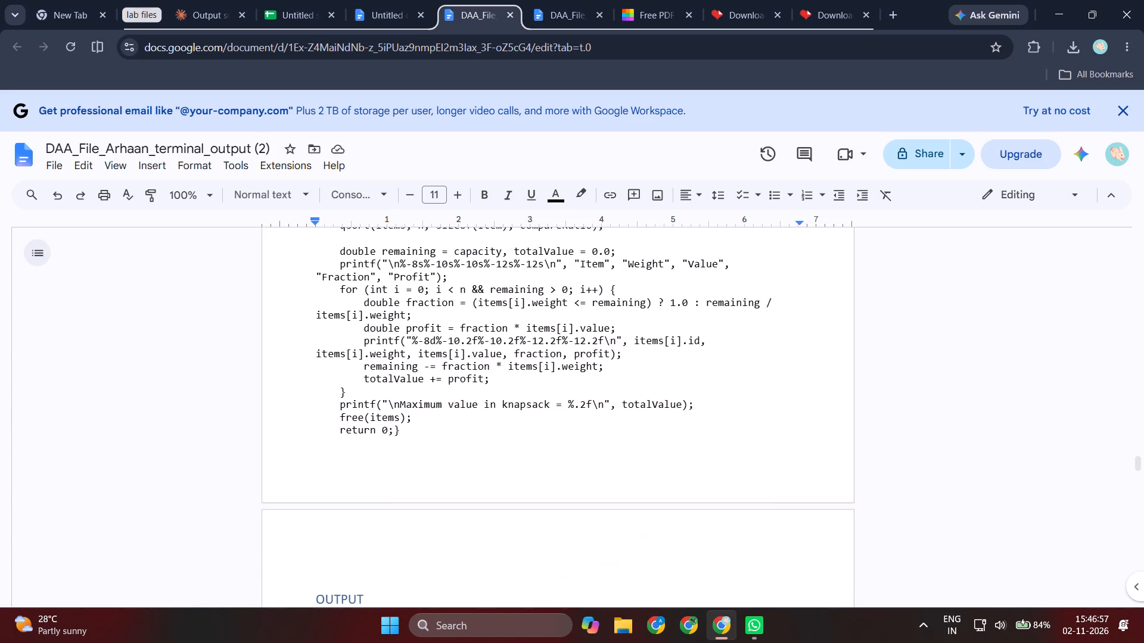
pyautogui.hscroll(9, 314, 475)
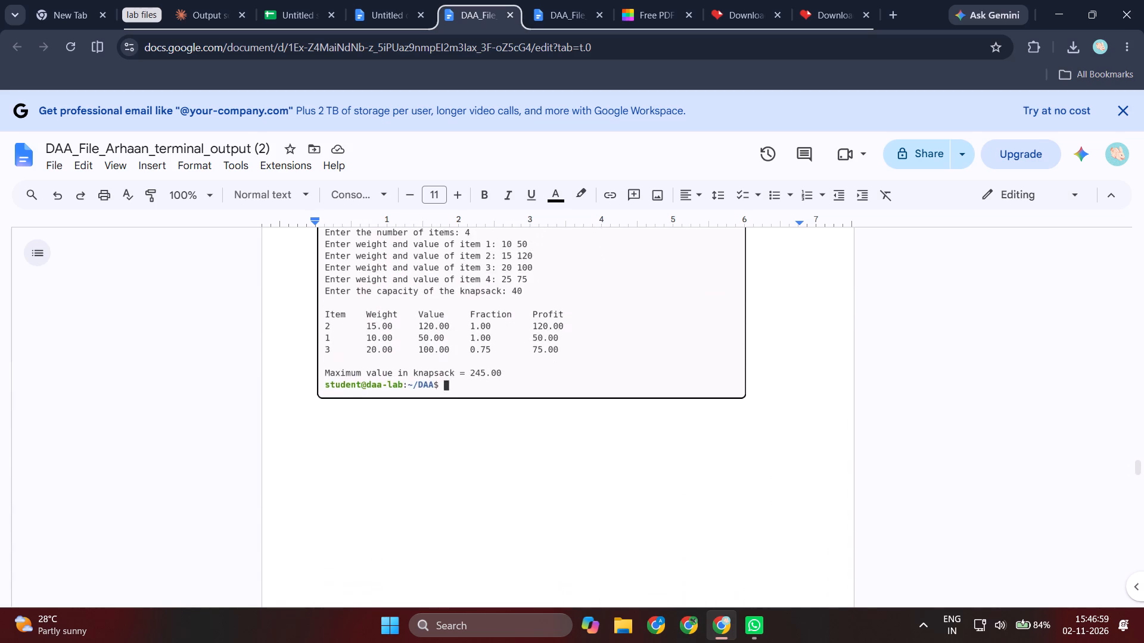
# Review the Lab 7 0/1 Knapsack and Longest Common Subsequence sections for consistent headings, page breaks and output placement.
pyautogui.hscroll(9, 314, 475)
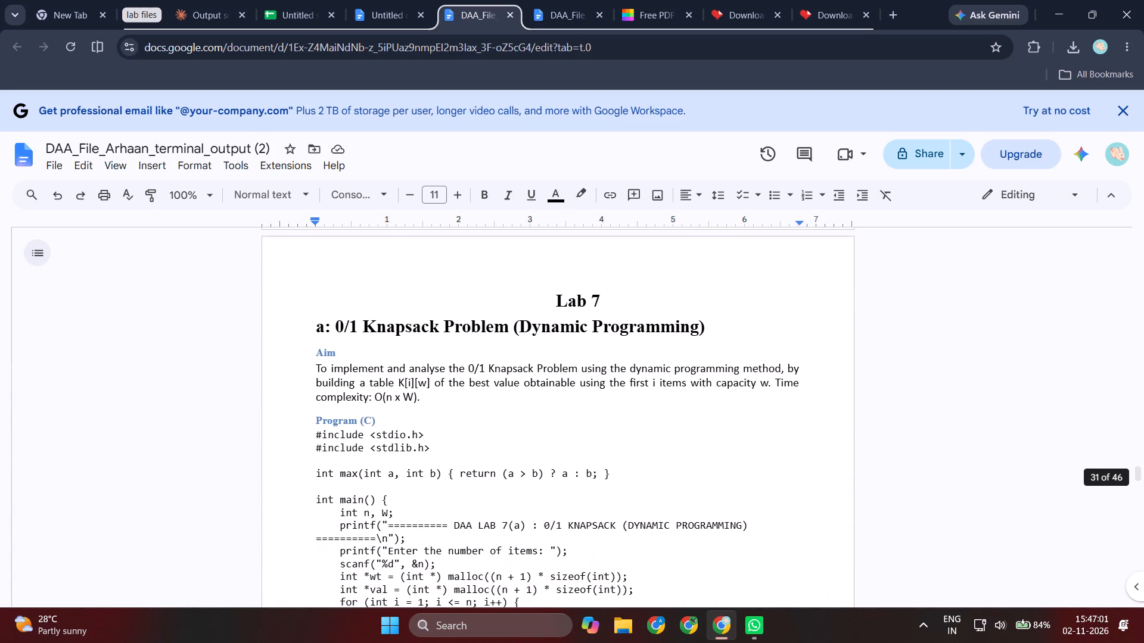
pyautogui.hscroll(9, 314, 475)
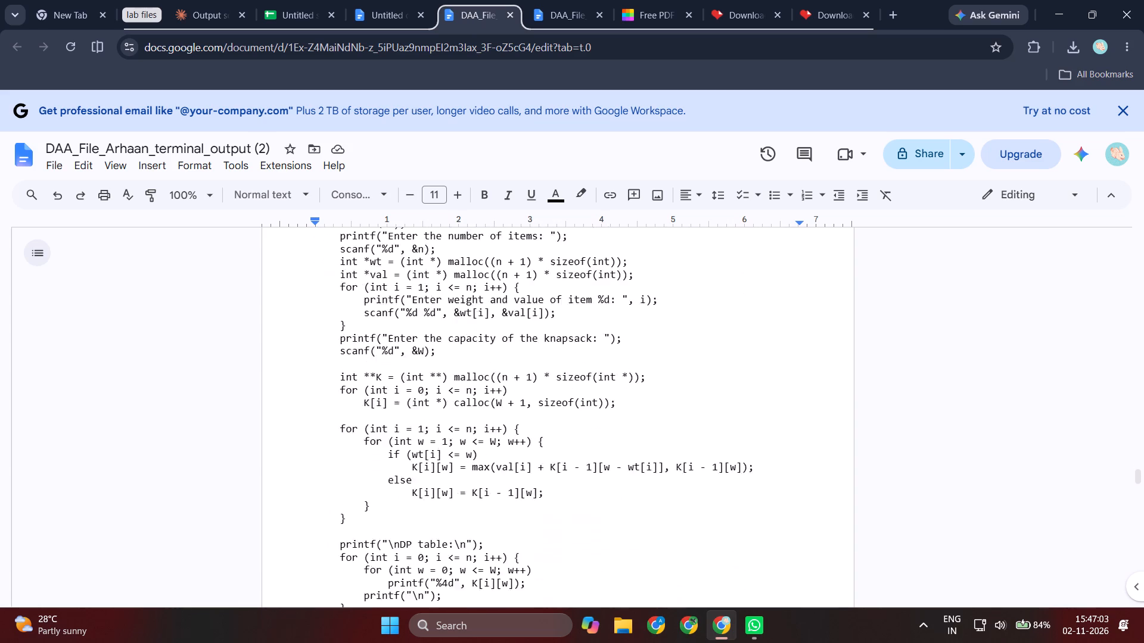
pyautogui.hscroll(8, 314, 475)
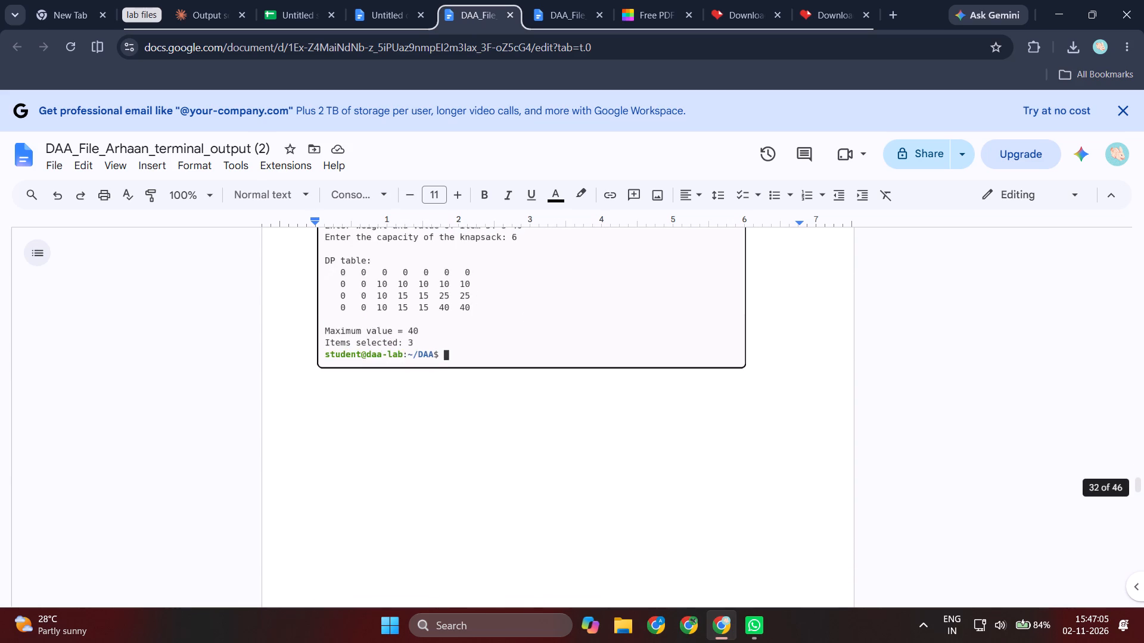
pyautogui.hscroll(7, 314, 475)
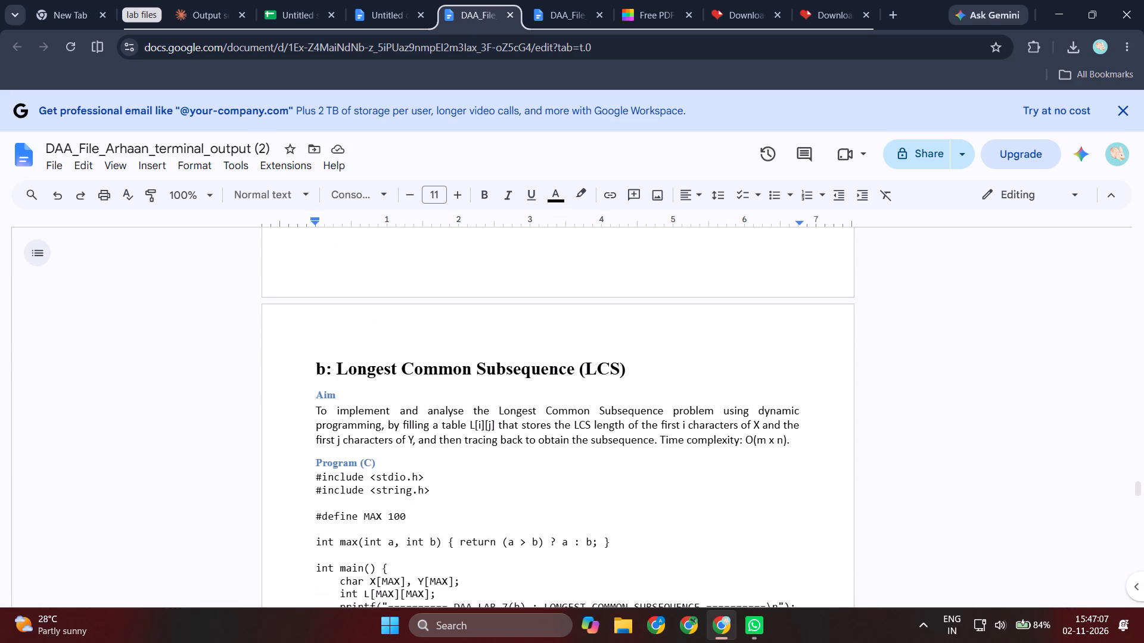
pyautogui.hscroll(11, 314, 475)
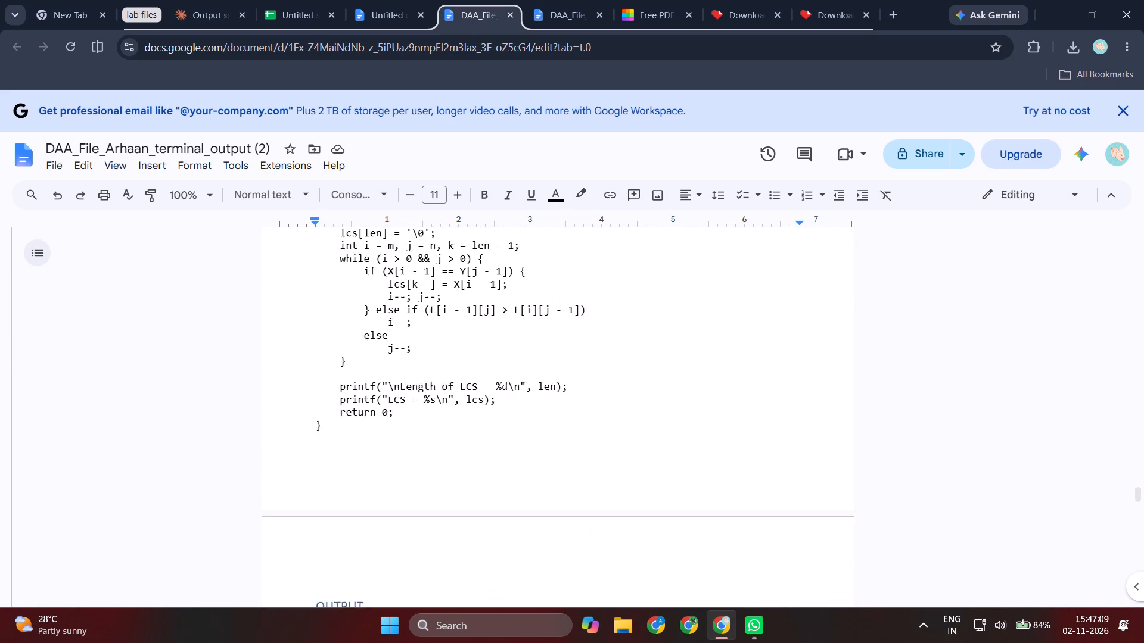
pyautogui.hscroll(7, 314, 475)
pyautogui.scroll(2, 314, 475)
pyautogui.scroll(-1, 314, 475)
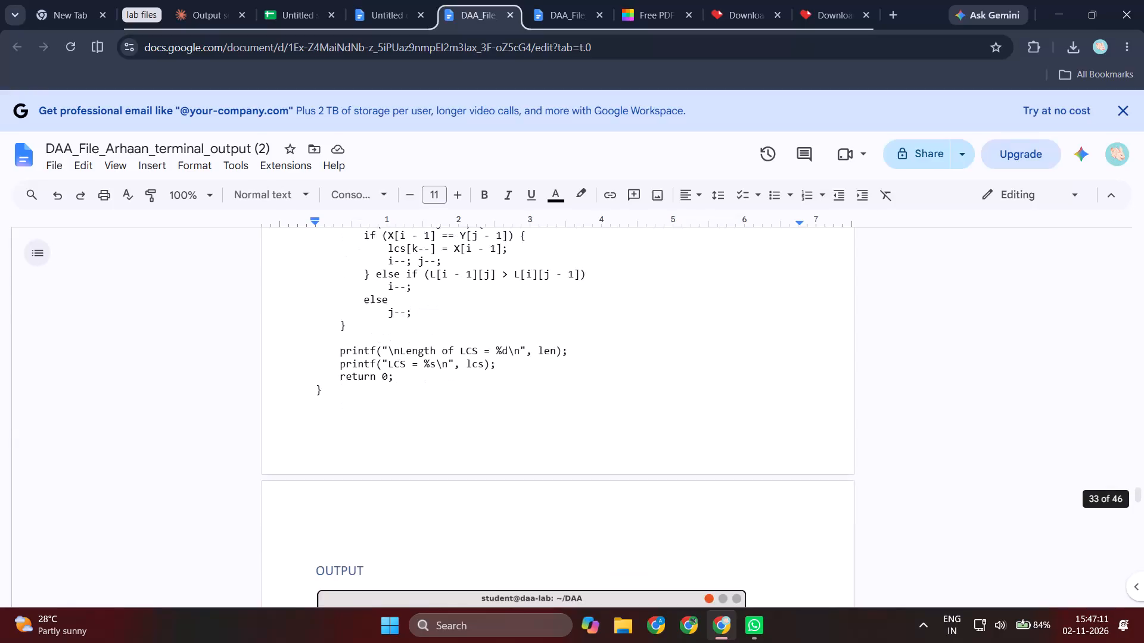
# Review headings, page breaks and output placement from Lab 8 Kruskal's and Prim's algorithms through Lab 9 to the Dijkstra's Algorithm heading.
pyautogui.scroll(-1, 314, 475)
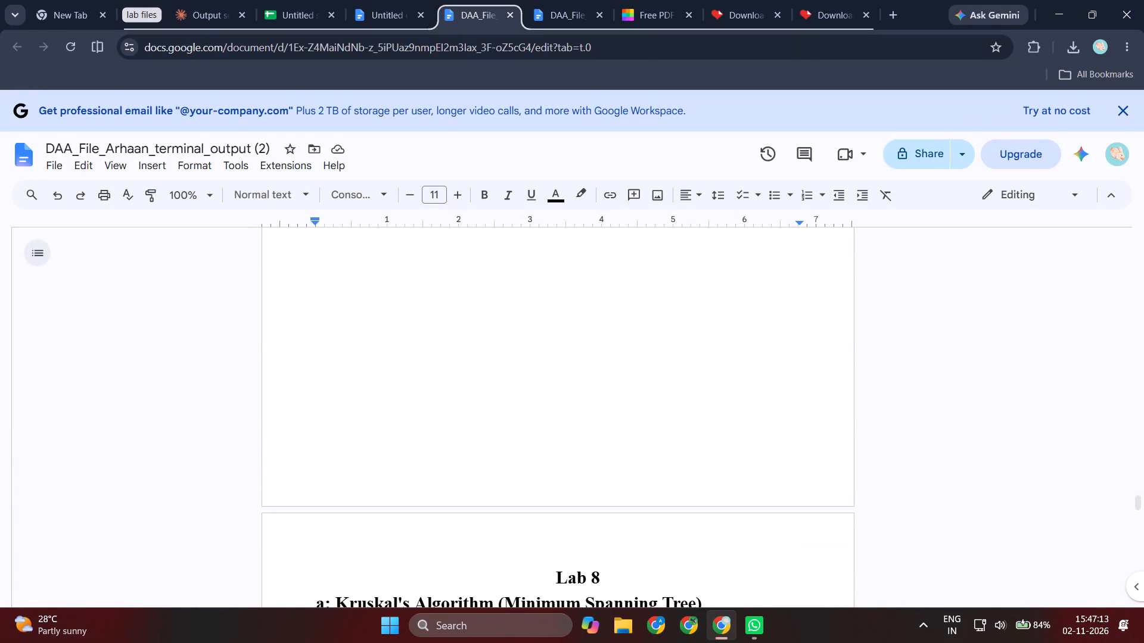
pyautogui.scroll(-1, 314, 475)
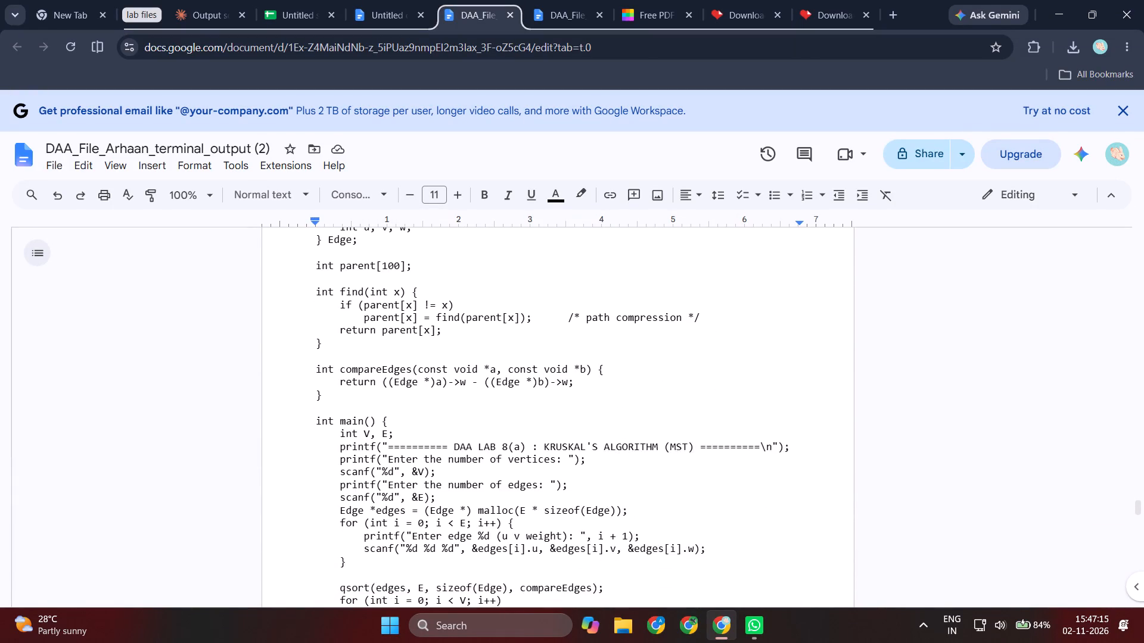
pyautogui.scroll(-1, 314, 475)
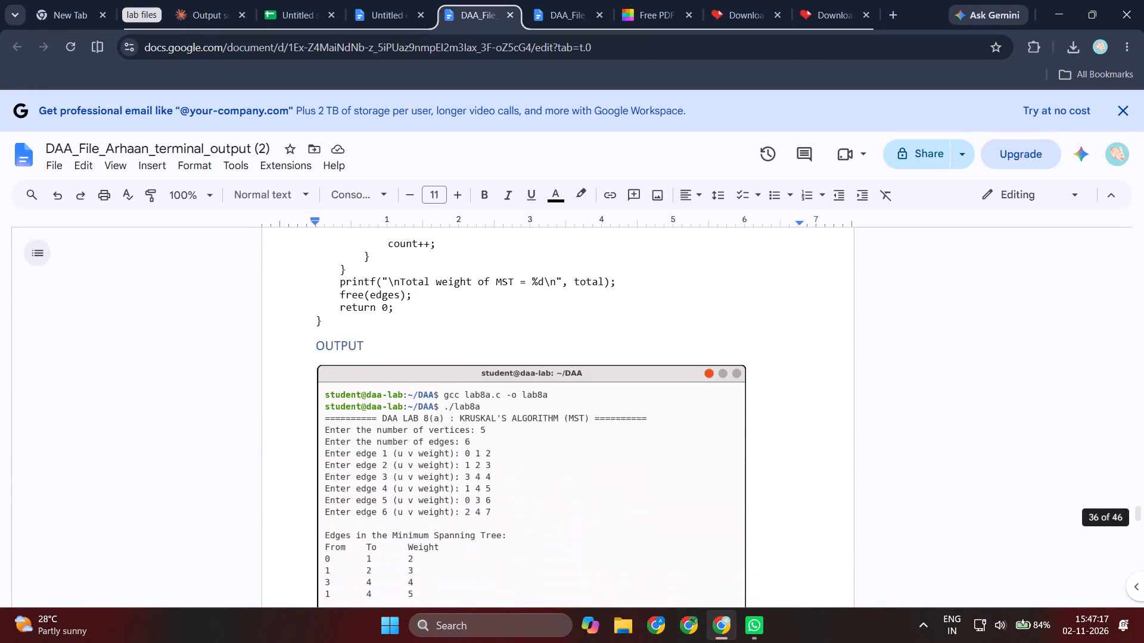
pyautogui.scroll(-1, 314, 475)
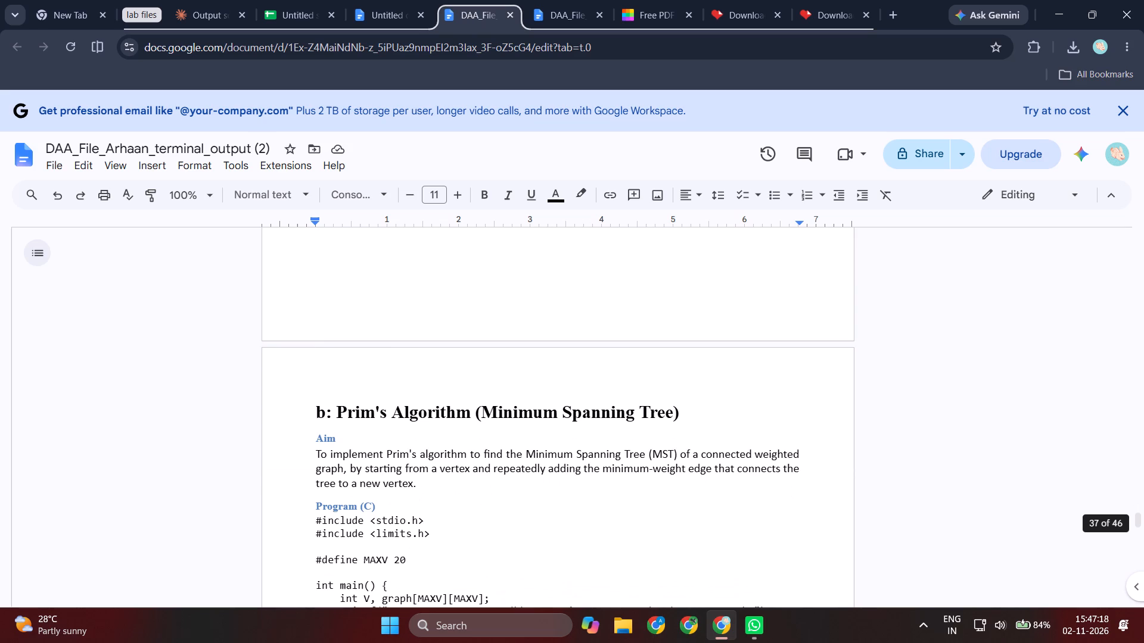
pyautogui.hscroll(12, 314, 475)
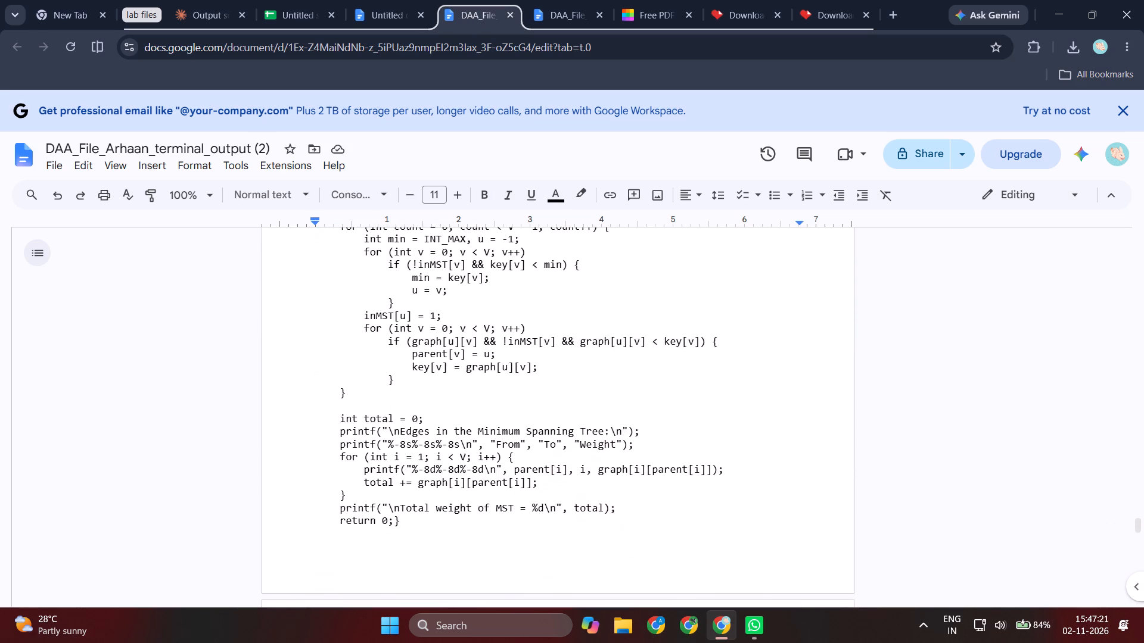
pyautogui.hscroll(13, 314, 475)
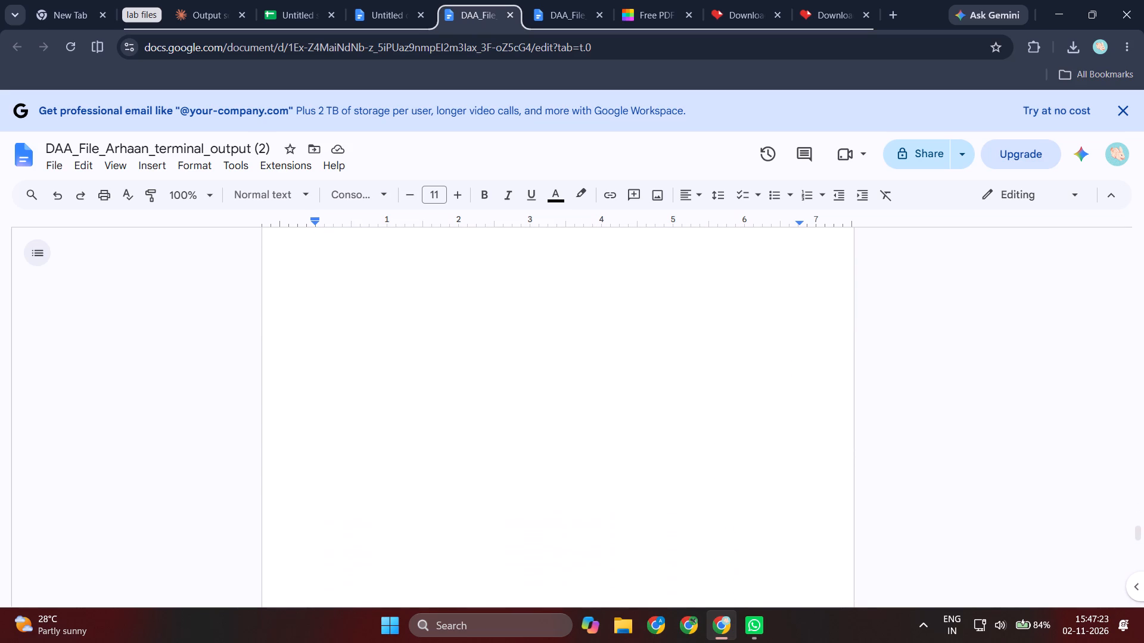
pyautogui.hscroll(3, 314, 475)
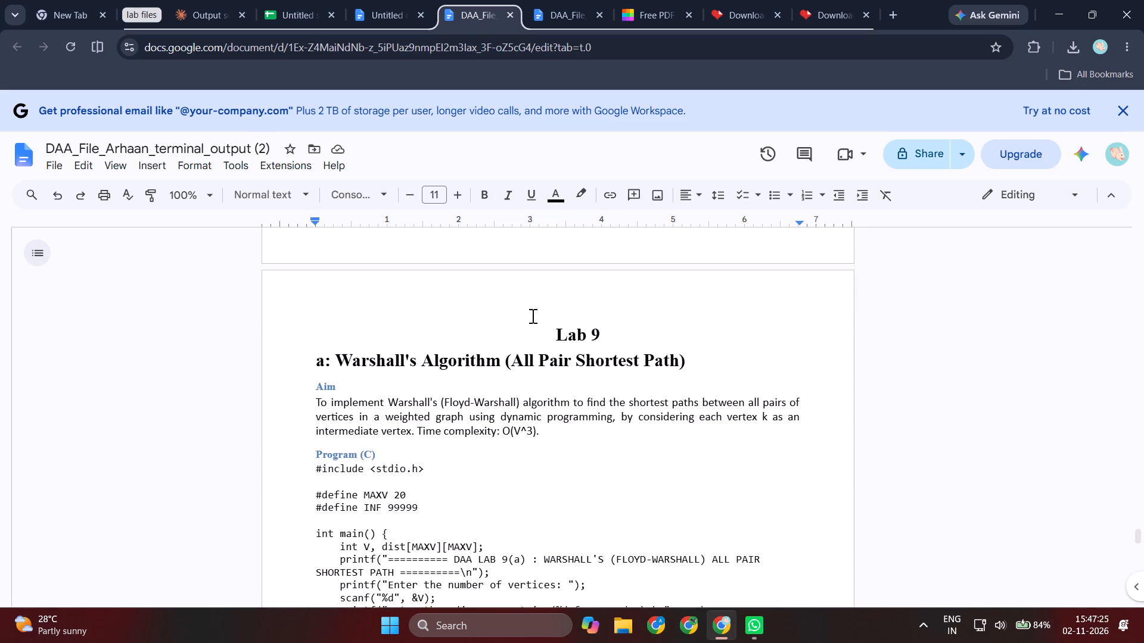
pyautogui.hscroll(9, 414, 385)
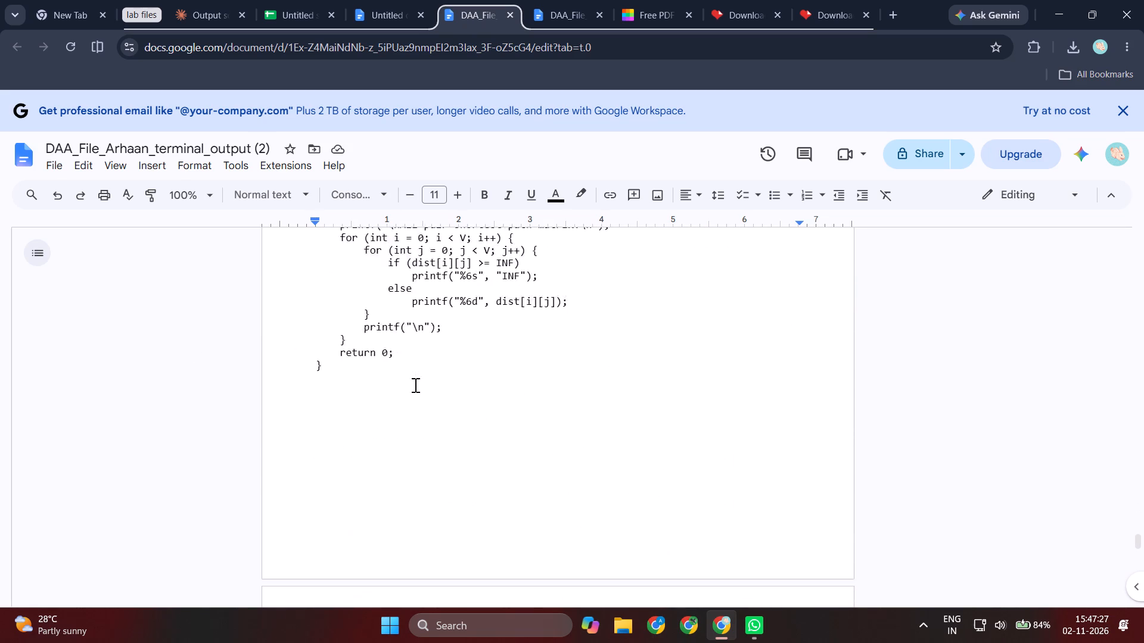
pyautogui.hscroll(11, 414, 385)
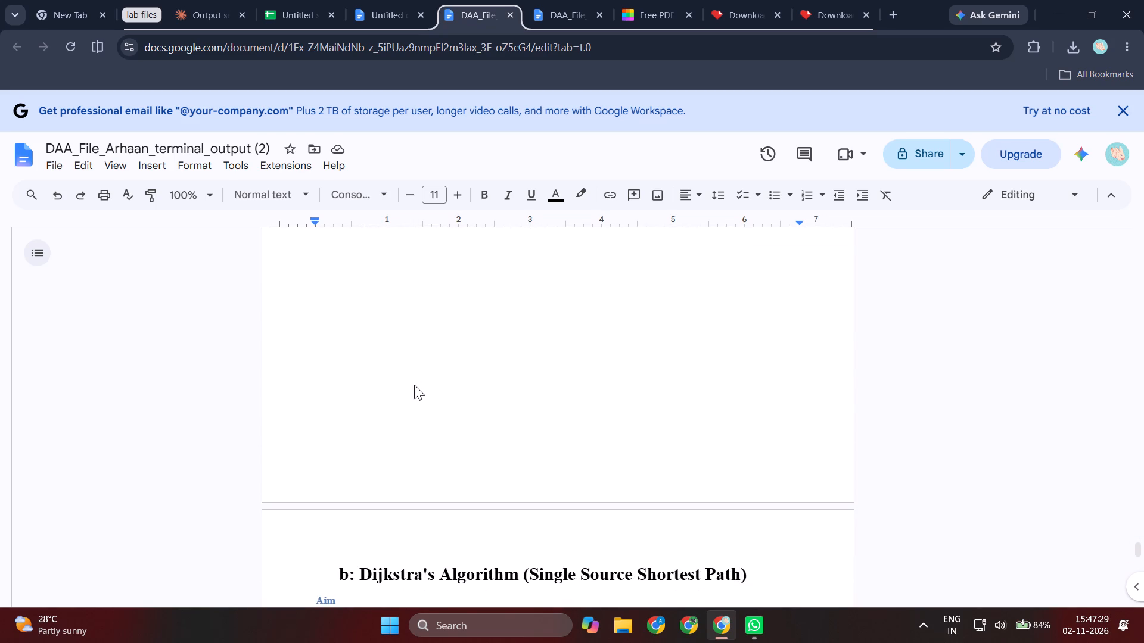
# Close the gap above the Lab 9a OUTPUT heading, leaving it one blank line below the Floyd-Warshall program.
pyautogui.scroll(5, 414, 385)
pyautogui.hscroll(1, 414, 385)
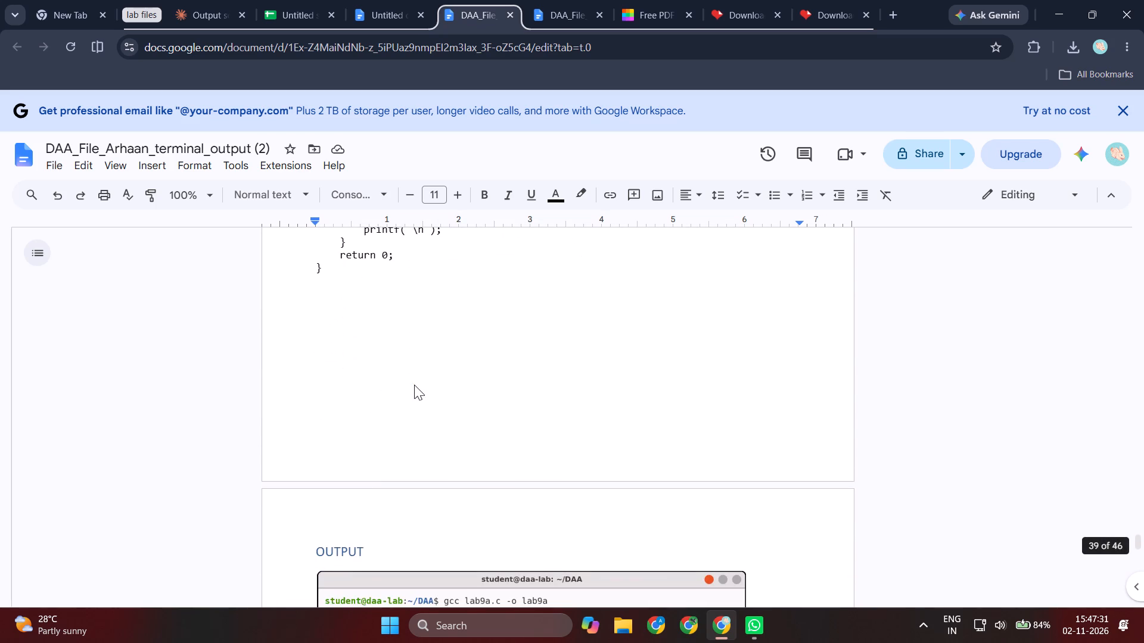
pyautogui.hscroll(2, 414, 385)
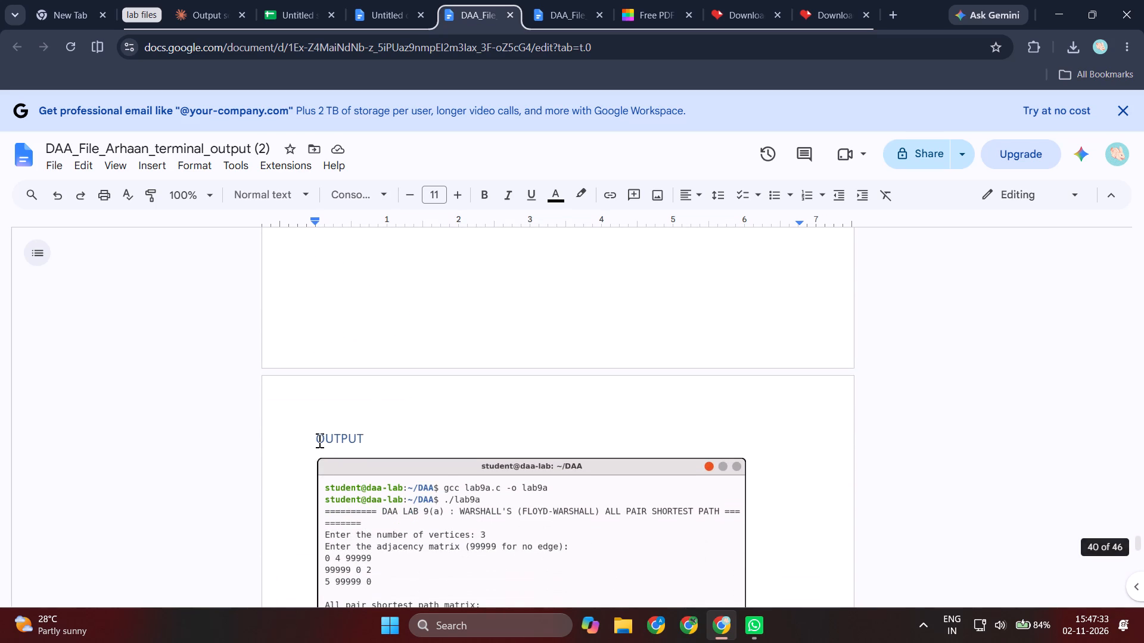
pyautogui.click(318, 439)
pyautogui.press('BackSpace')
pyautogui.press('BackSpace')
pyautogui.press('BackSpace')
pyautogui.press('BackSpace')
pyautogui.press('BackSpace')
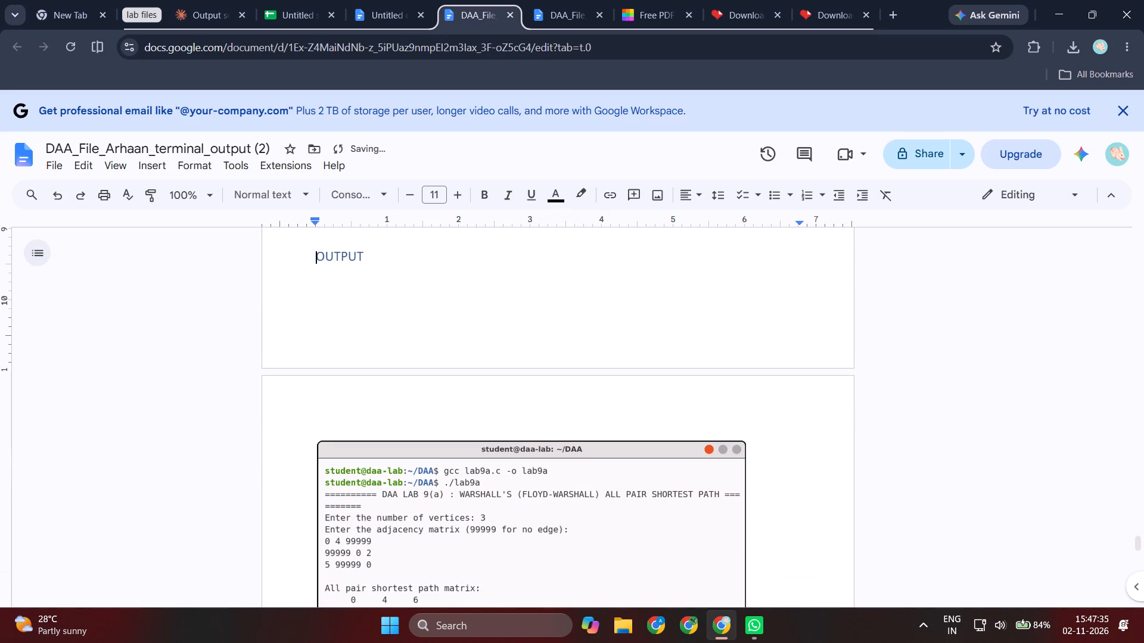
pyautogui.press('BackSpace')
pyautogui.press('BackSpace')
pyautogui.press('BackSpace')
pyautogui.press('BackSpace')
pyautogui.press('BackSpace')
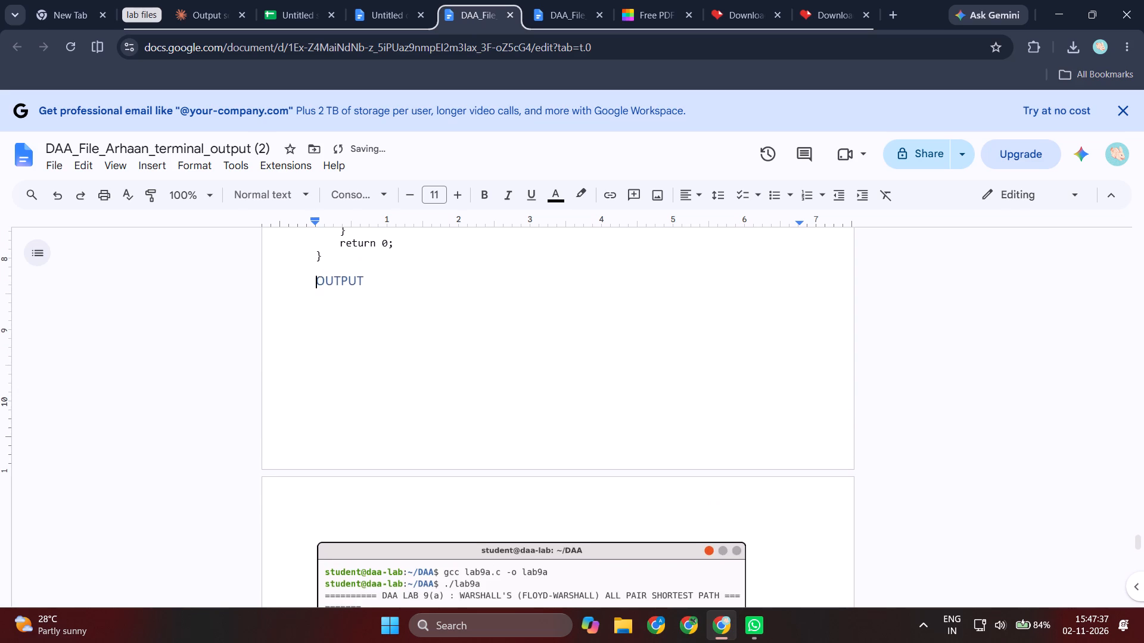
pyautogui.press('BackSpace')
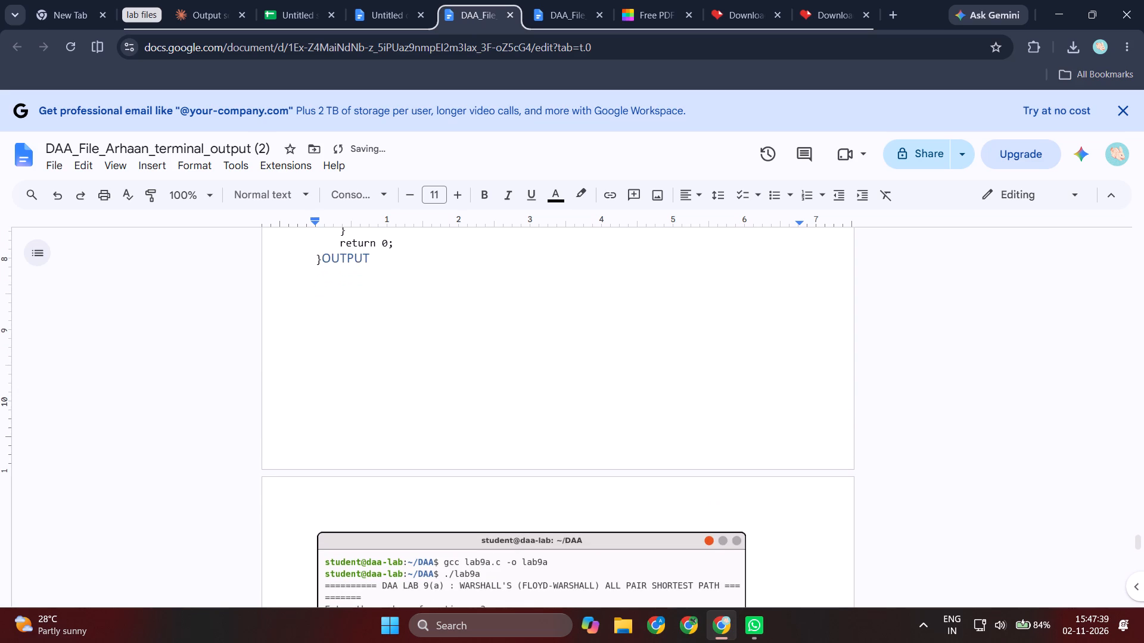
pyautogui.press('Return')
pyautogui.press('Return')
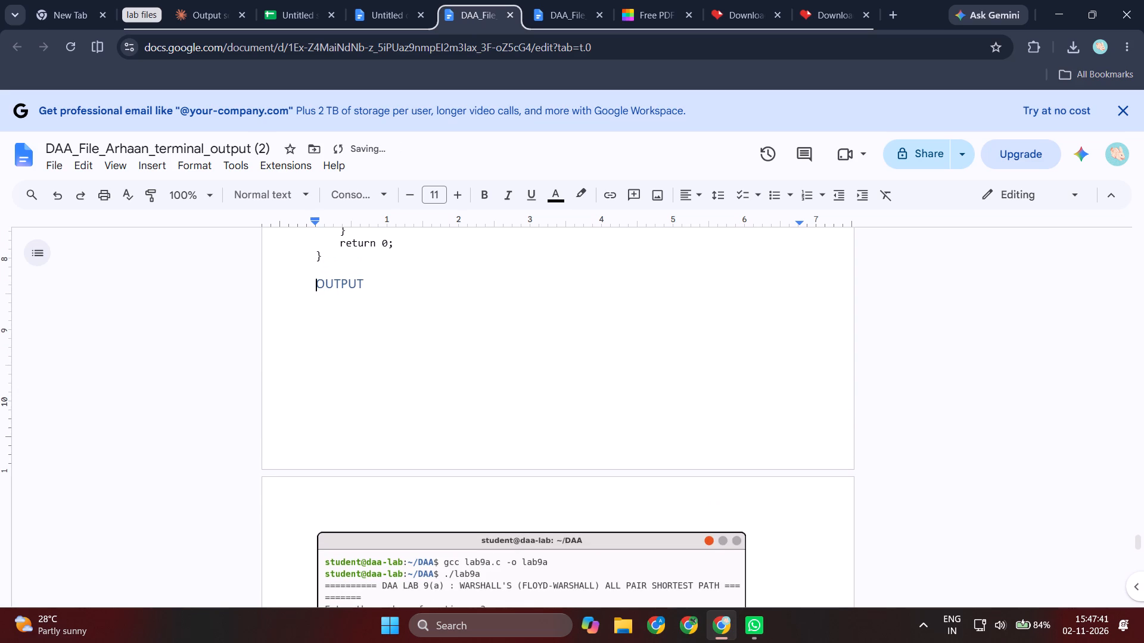
# Insert blank lines before the Lab 9a OUTPUT heading until it sits directly above its terminal screenshot on the following page.
pyautogui.scroll(-3, 318, 439)
pyautogui.hscroll(1, 341, 527)
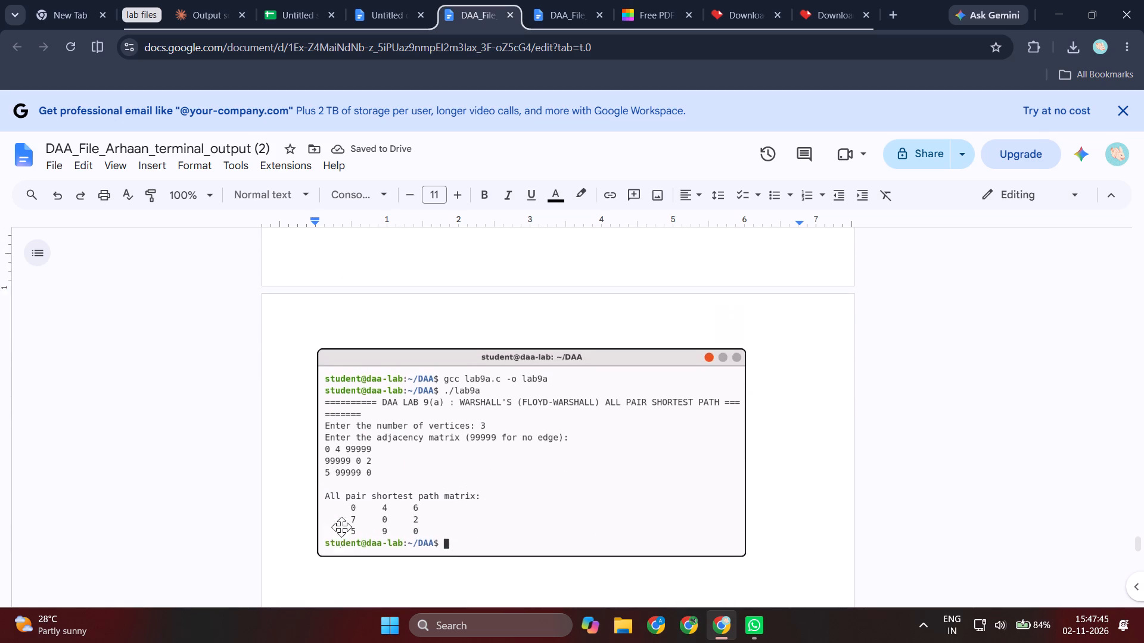
pyautogui.hscroll(1, 341, 527)
pyautogui.scroll(2, 341, 527)
pyautogui.press('Return')
pyautogui.press('Return')
pyautogui.press('Return')
pyautogui.press('Return')
pyautogui.press('Return')
pyautogui.press('Return')
pyautogui.press('Return')
pyautogui.press('Return')
pyautogui.press('Return')
pyautogui.press('Return')
pyautogui.press('Return')
pyautogui.press('Return')
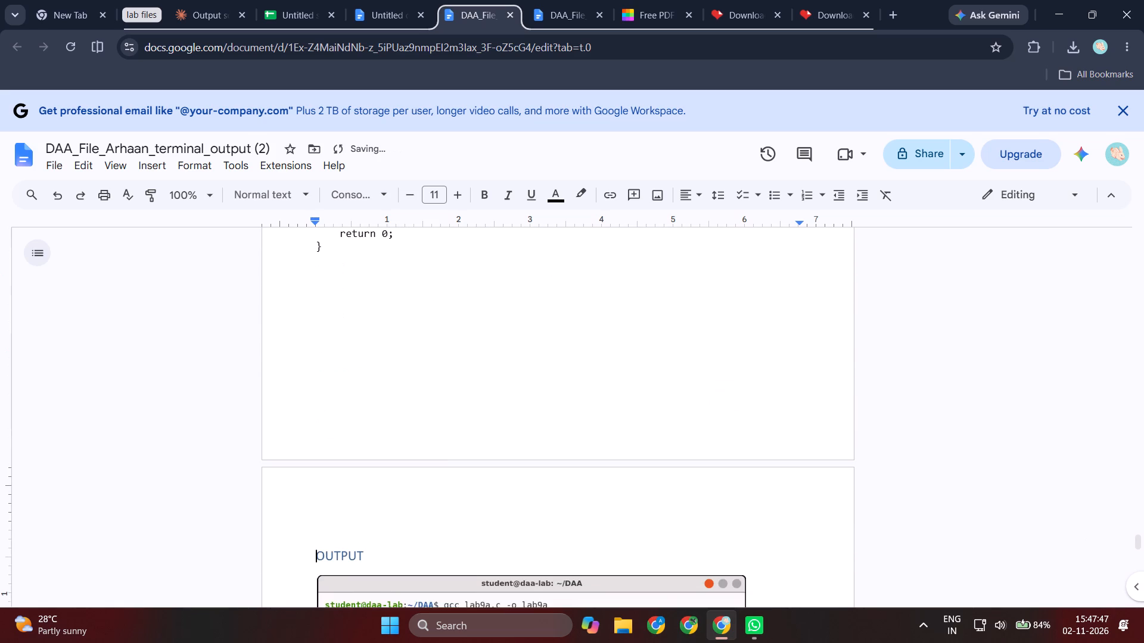
pyautogui.press('BackSpace')
pyautogui.press('BackSpace')
pyautogui.press('BackSpace')
pyautogui.press('Return')
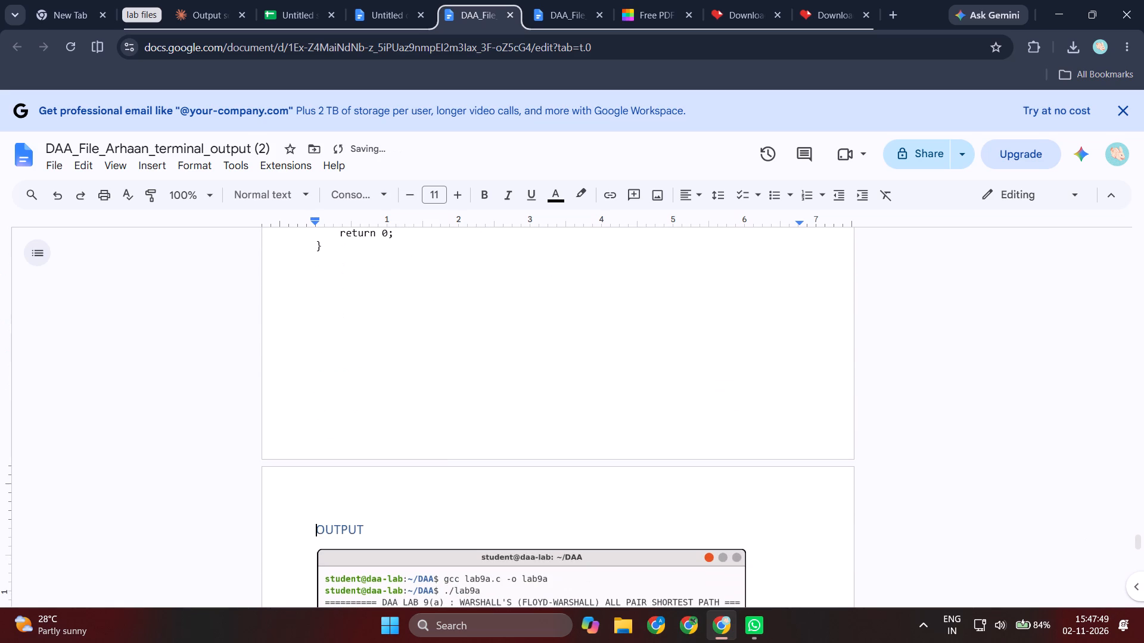
# Reduce the space above the Dijkstra's Algorithm OUTPUT heading to a single blank line after the program.
pyautogui.scroll(-4, 341, 527)
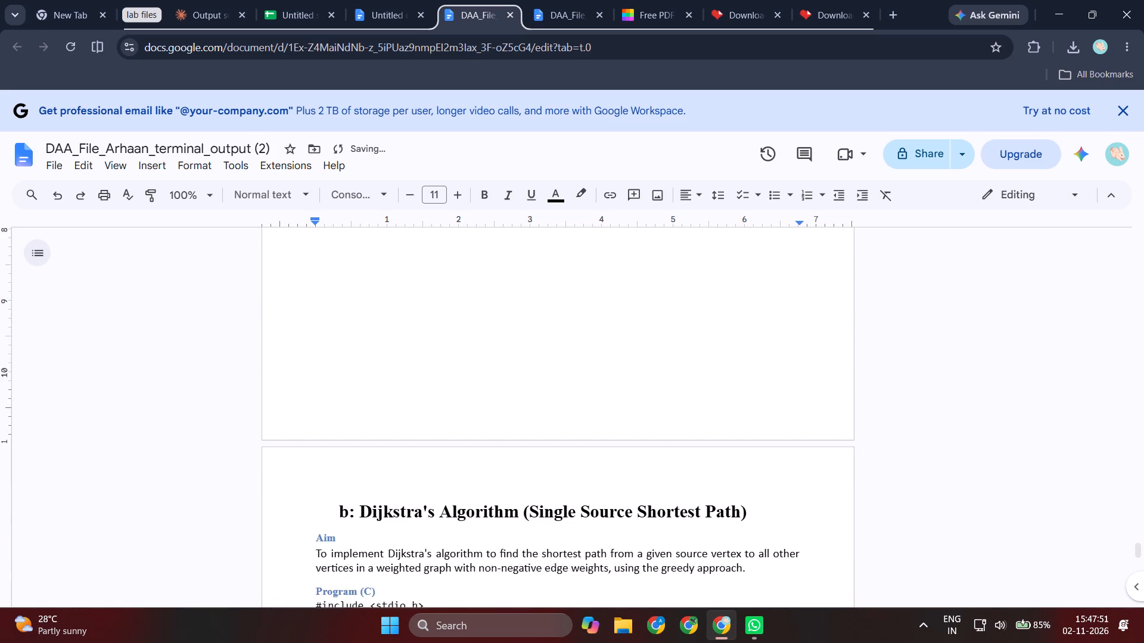
pyautogui.scroll(-4, 341, 527)
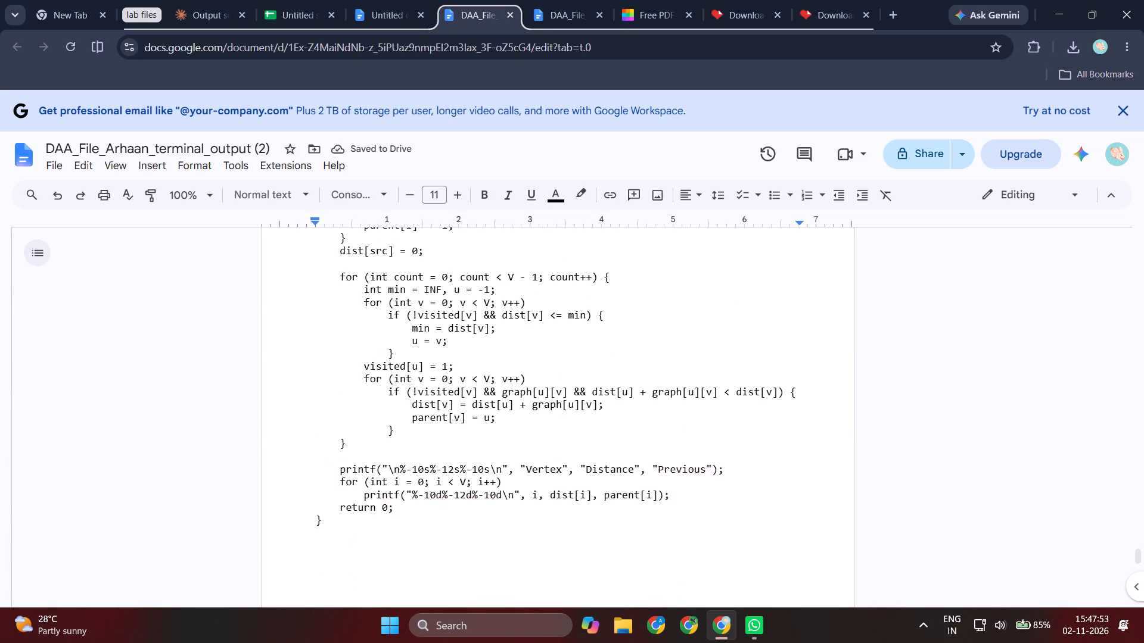
pyautogui.scroll(-3, 341, 527)
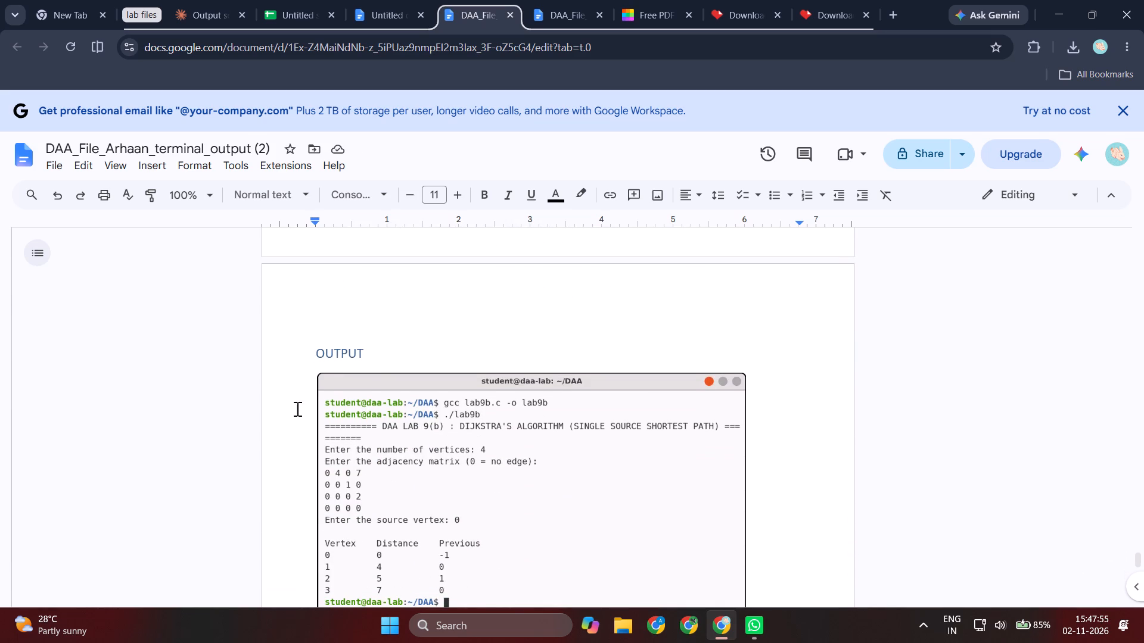
pyautogui.click(318, 353)
pyautogui.press('BackSpace')
pyautogui.press('BackSpace')
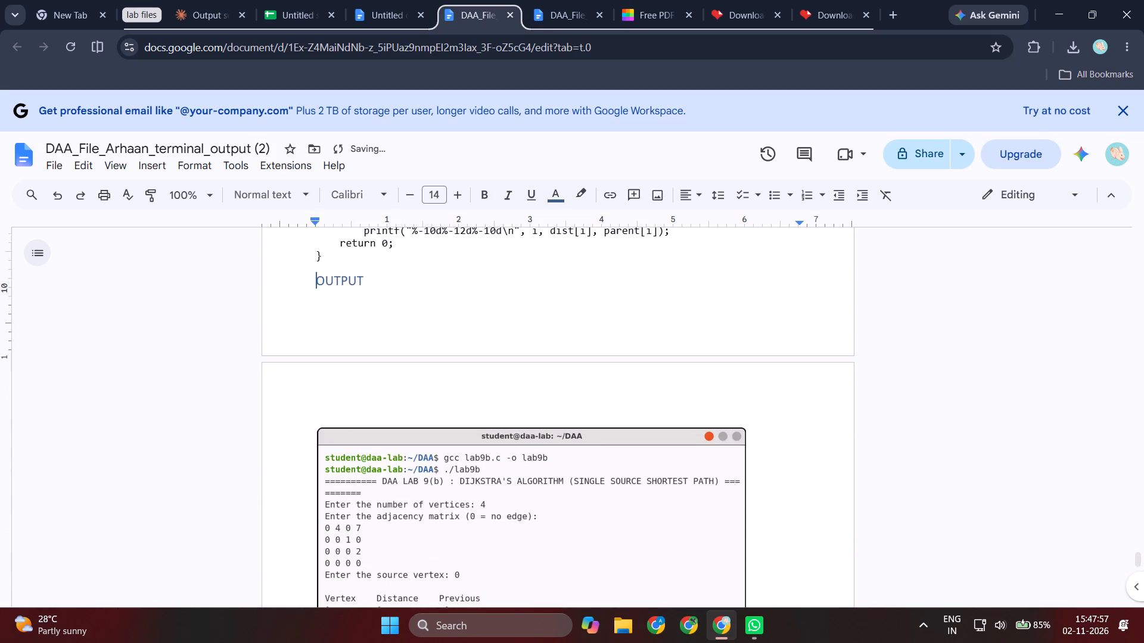
pyautogui.press('Return')
# Review the Lab 10 N Queen and Sum of Subset sections through the document's end for headings, page breaks and output placement.
pyautogui.scroll(-3, 318, 353)
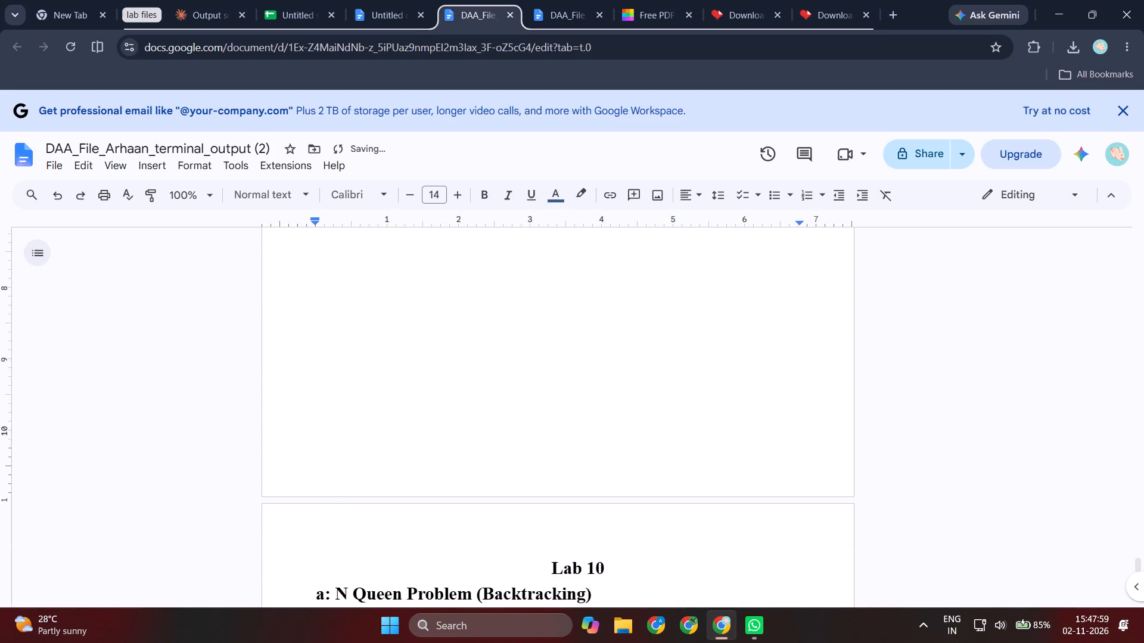
pyautogui.scroll(-3, 318, 353)
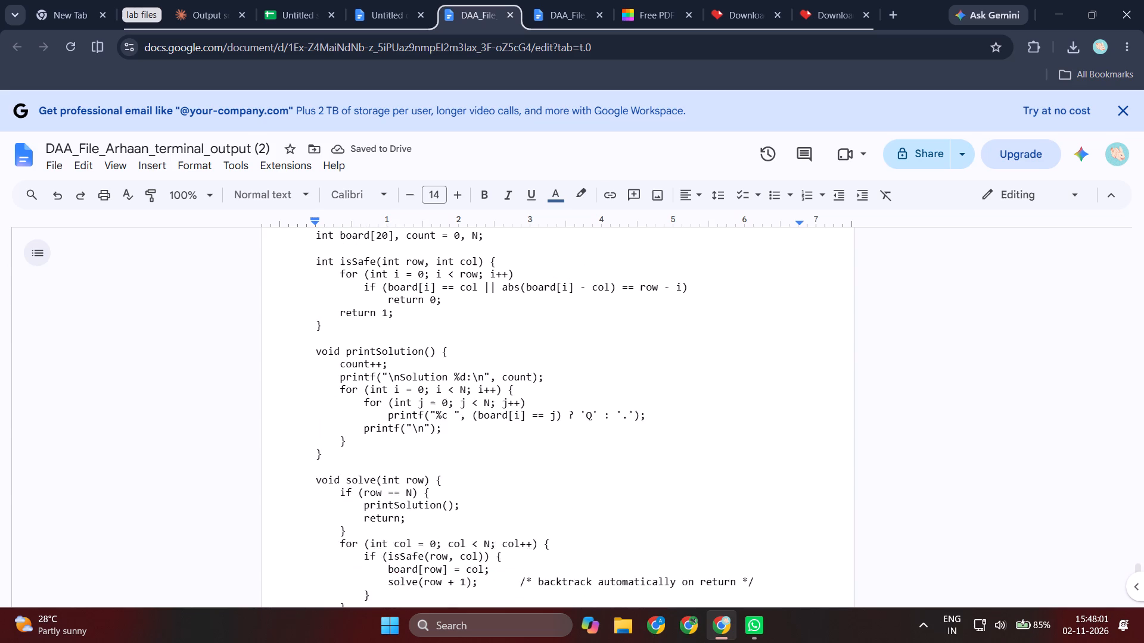
pyautogui.scroll(-2, 318, 353)
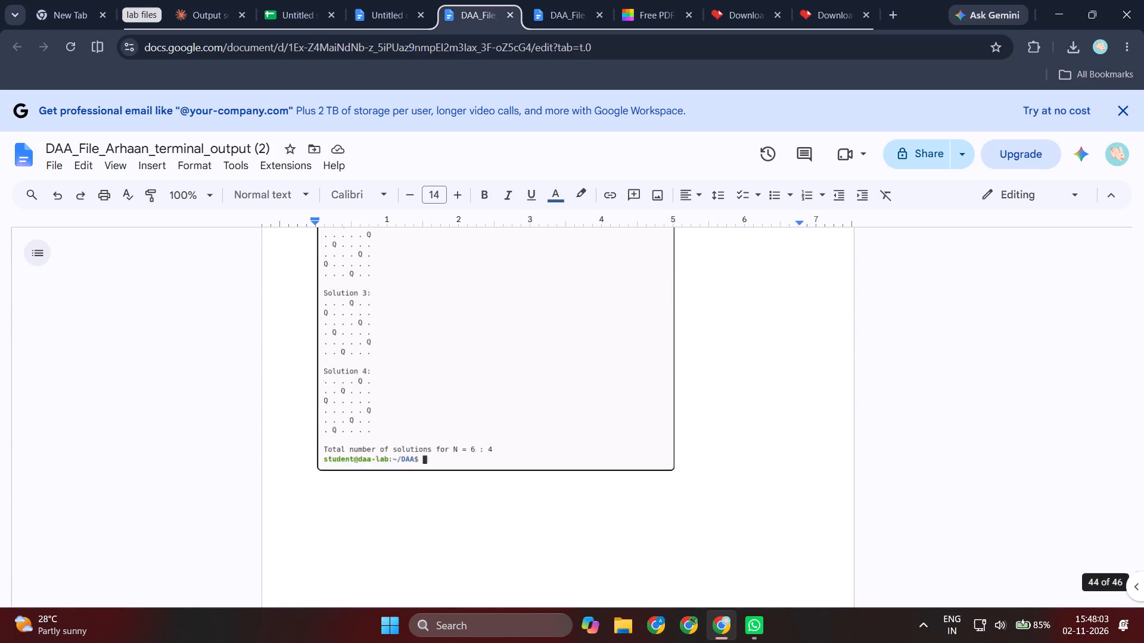
pyautogui.scroll(-2, 318, 353)
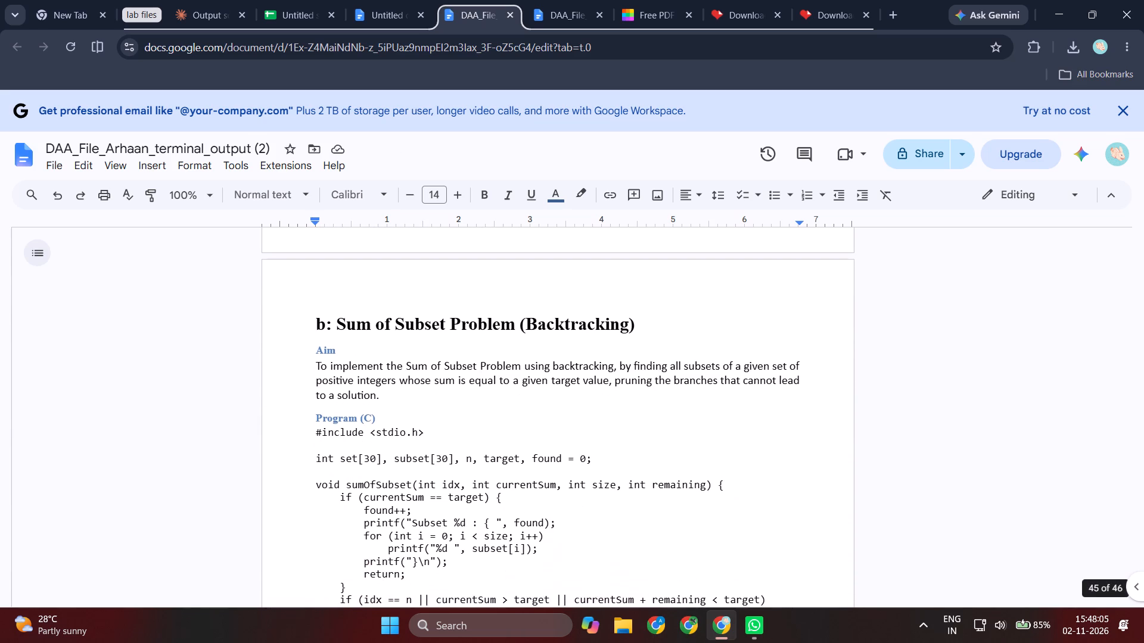
pyautogui.scroll(-2, 318, 353)
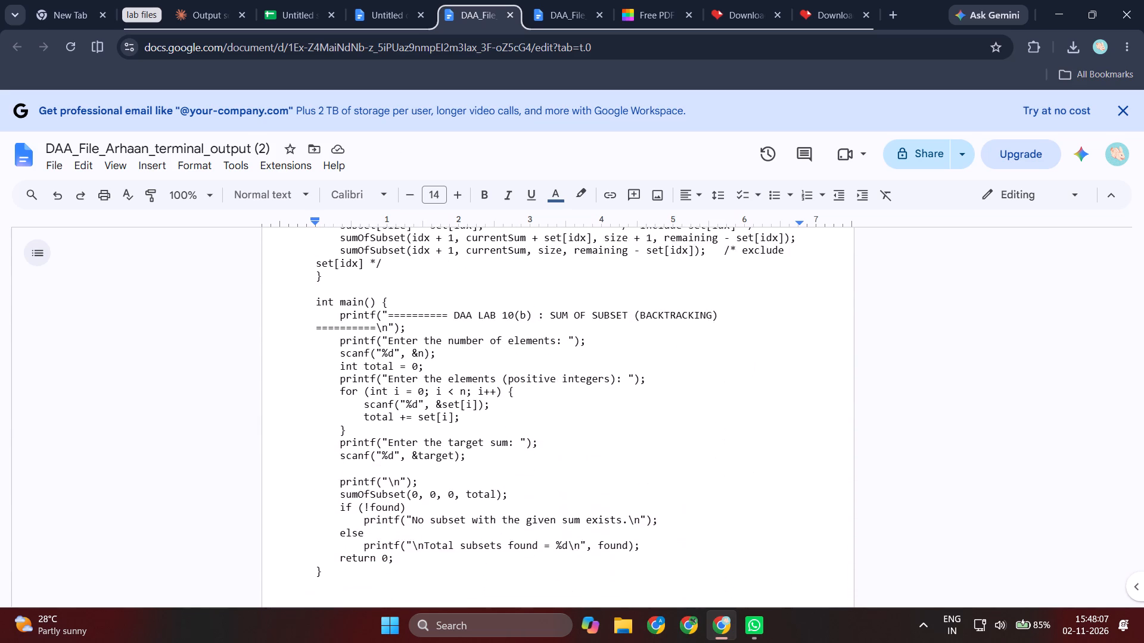
pyautogui.scroll(-1, 318, 353)
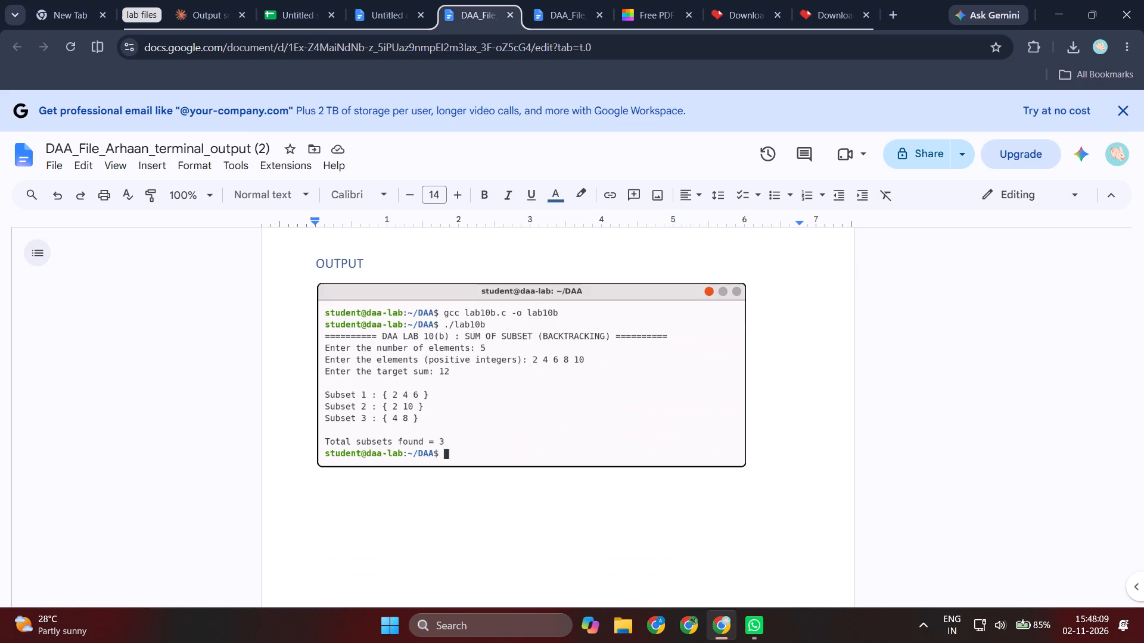
pyautogui.scroll(-1, 318, 353)
pyautogui.scroll(2, 318, 353)
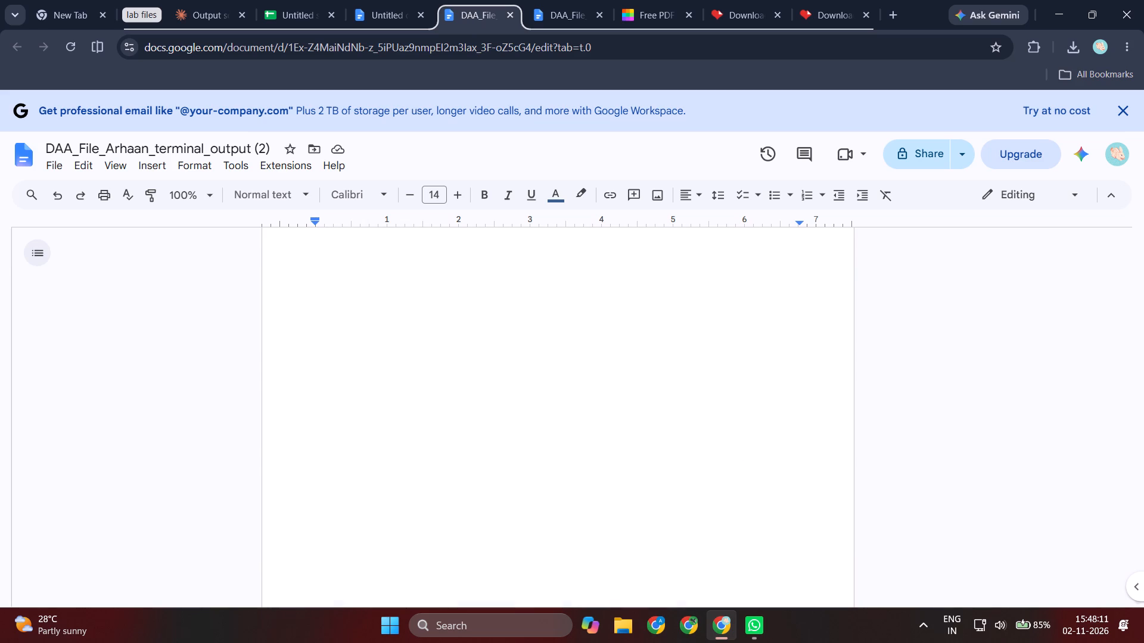
pyautogui.scroll(9, 318, 353)
pyautogui.scroll(-1, 318, 353)
pyautogui.scroll(3, 318, 353)
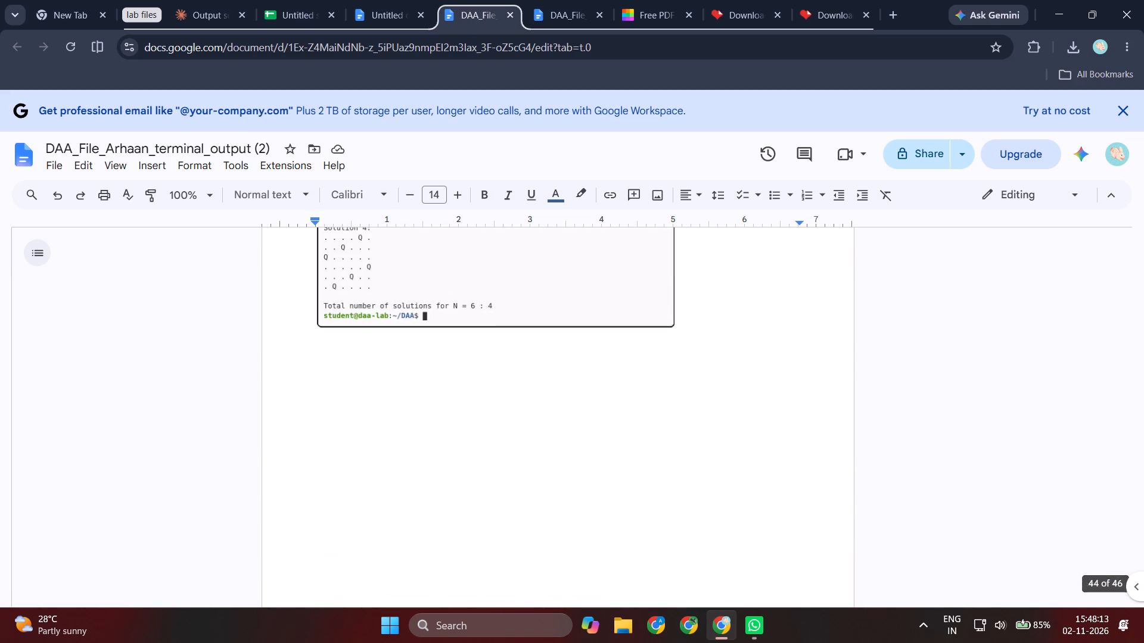
pyautogui.scroll(3, 318, 353)
pyautogui.scroll(-3, 318, 353)
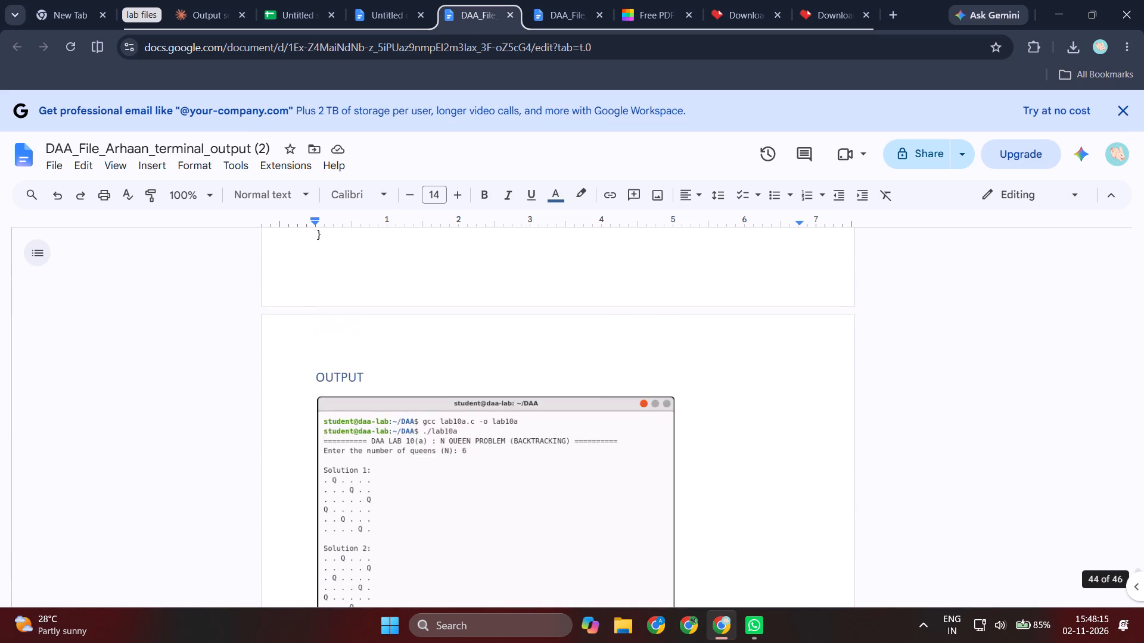
pyautogui.scroll(-5, 318, 353)
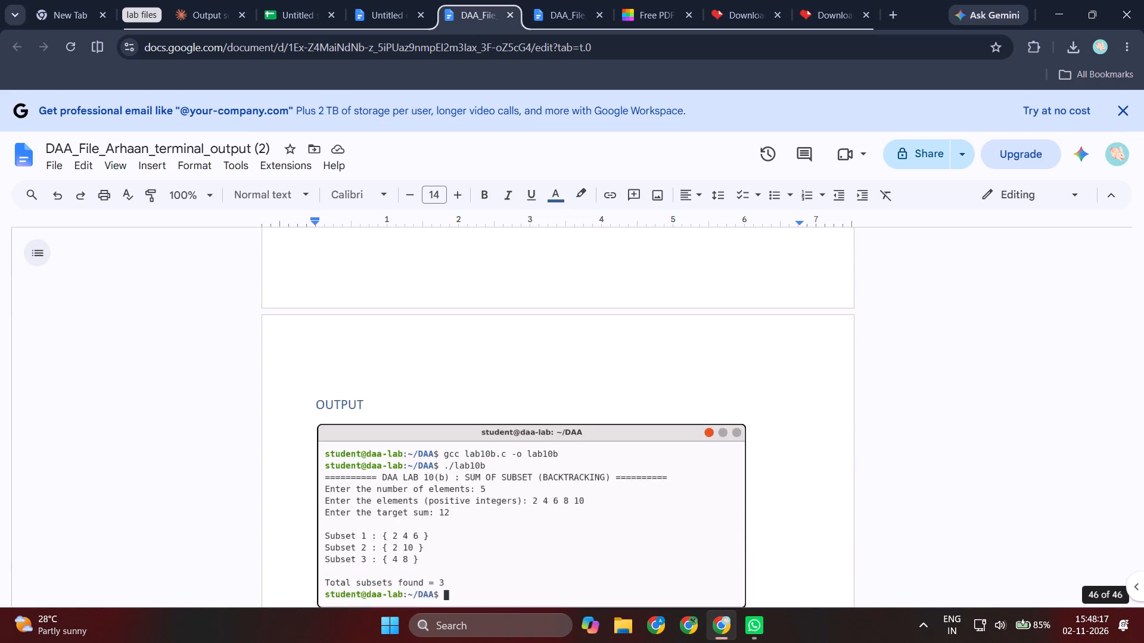
pyautogui.scroll(-3, 318, 353)
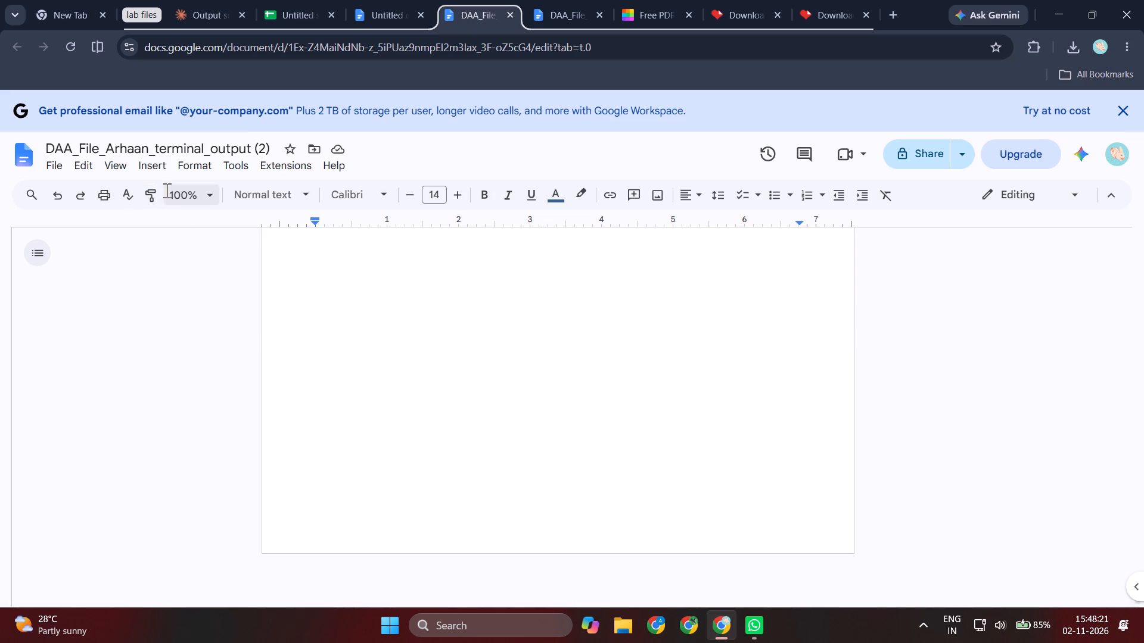
pyautogui.click(59, 169)
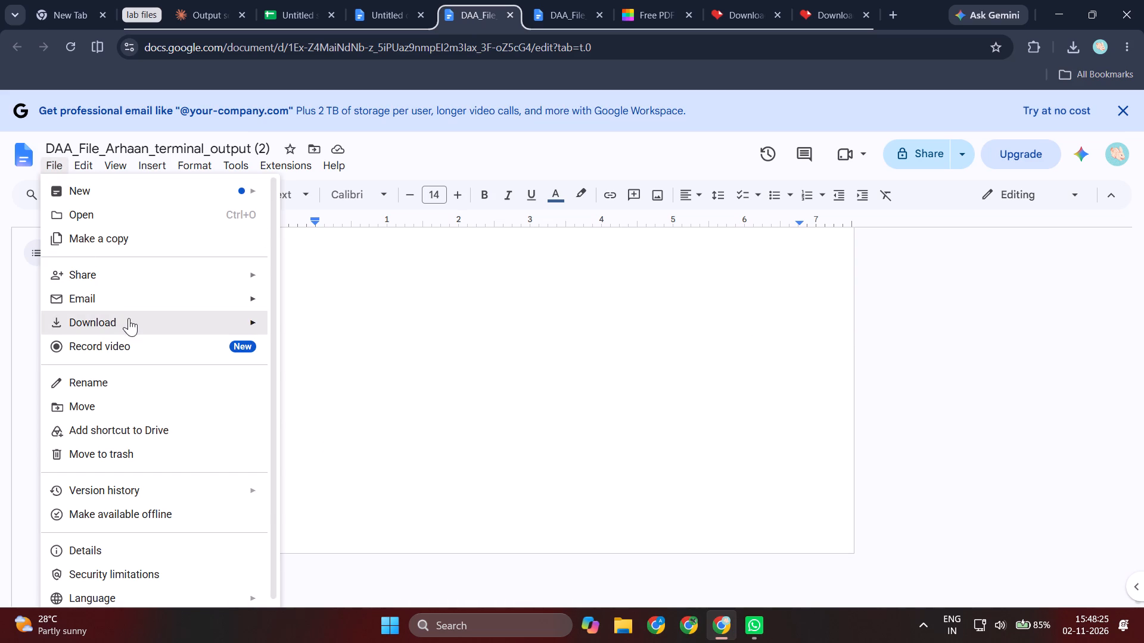
pyautogui.click(309, 326)
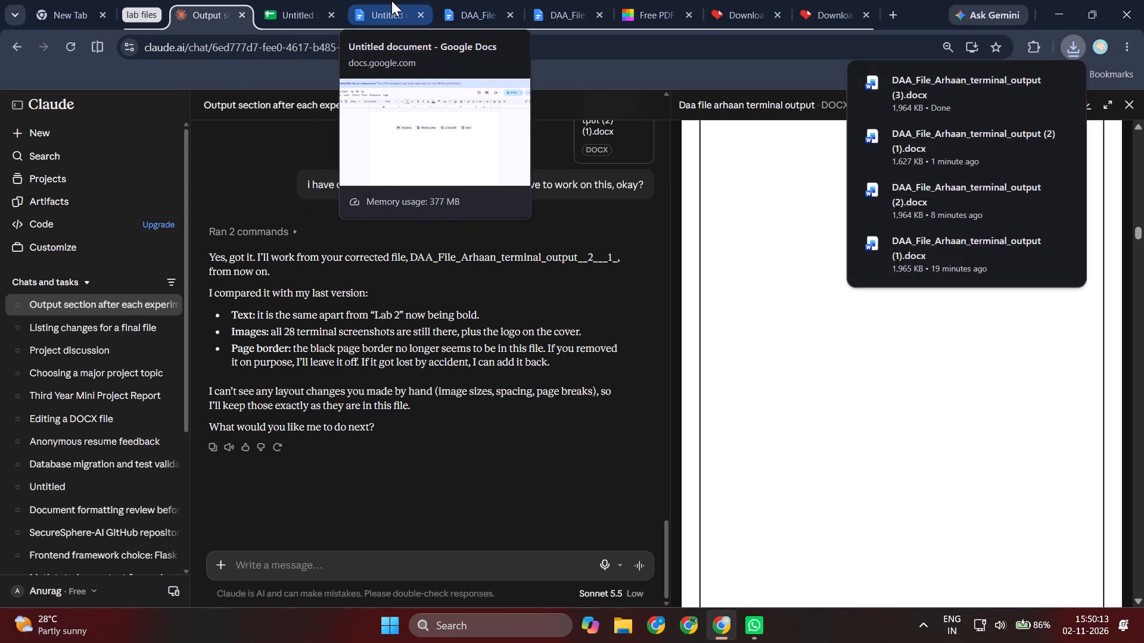
# Switch to the Untitled document in Google Docs and upload DAA_File_Arhaan_terminal_output (3) from Downloads to open it.
pyautogui.click(391, 1)
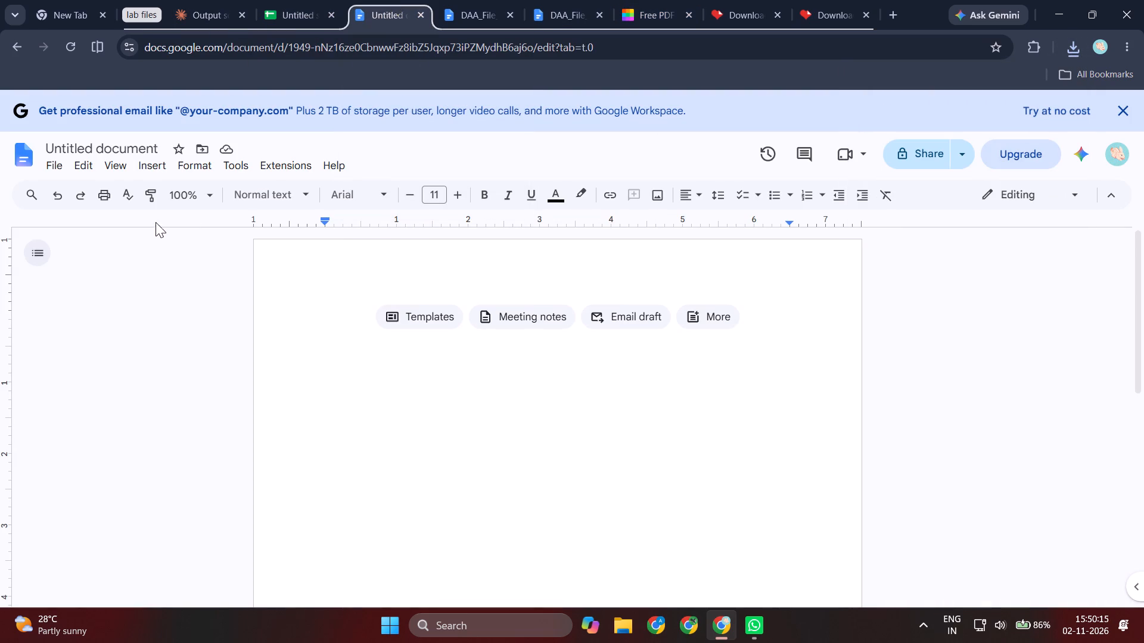
pyautogui.hotkey('shift', 'o')
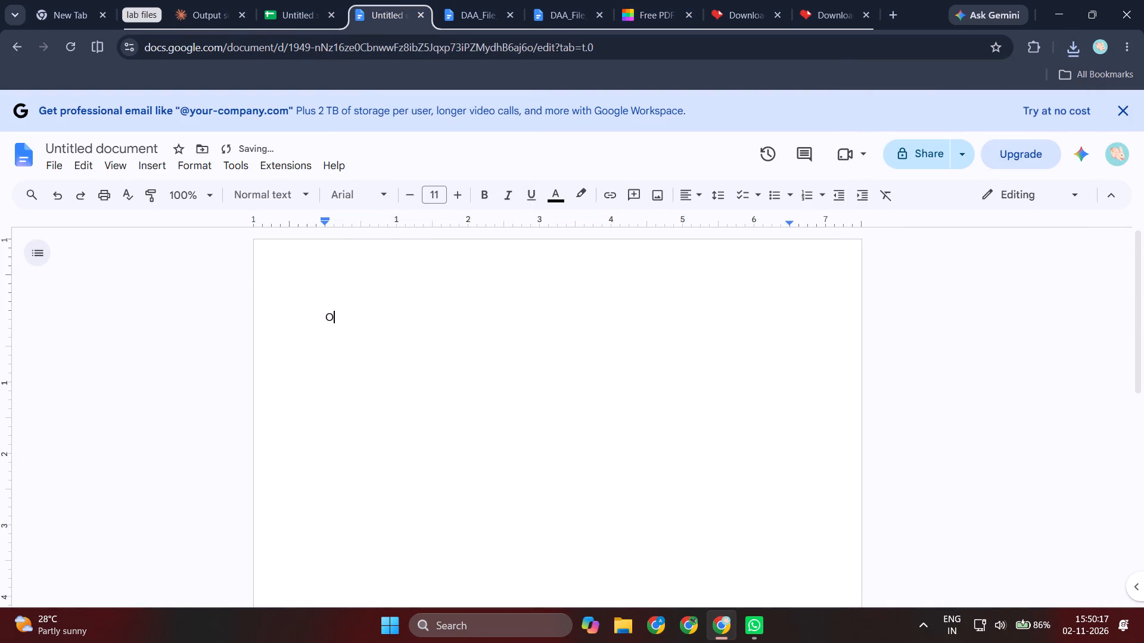
pyautogui.press('BackSpace')
pyautogui.hotkey('ctrl', 'o')
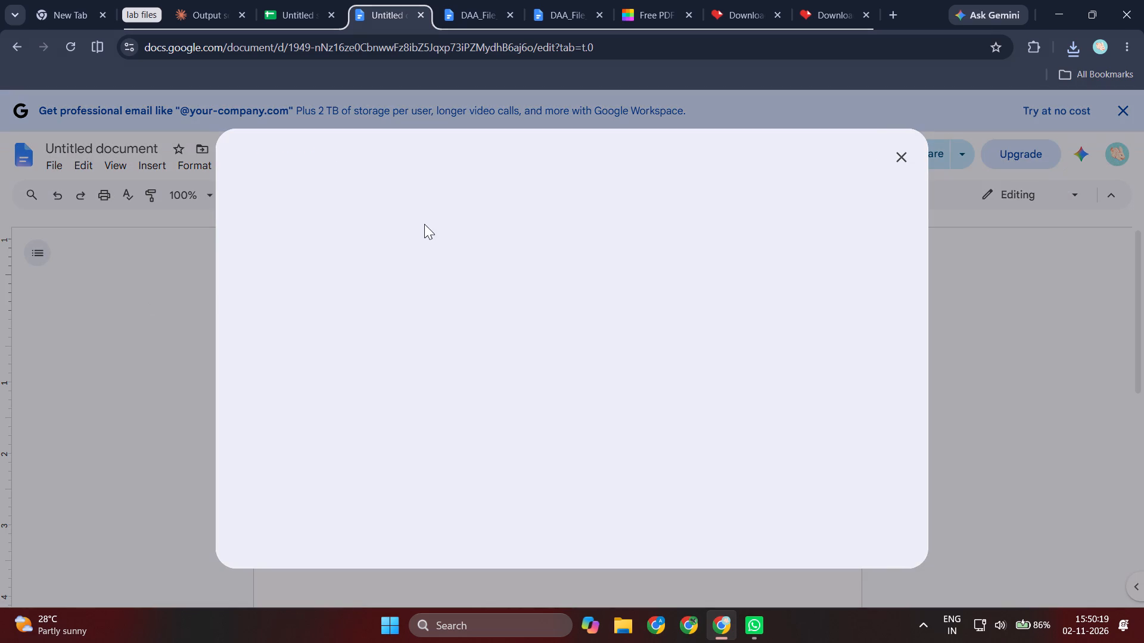
pyautogui.click(618, 205)
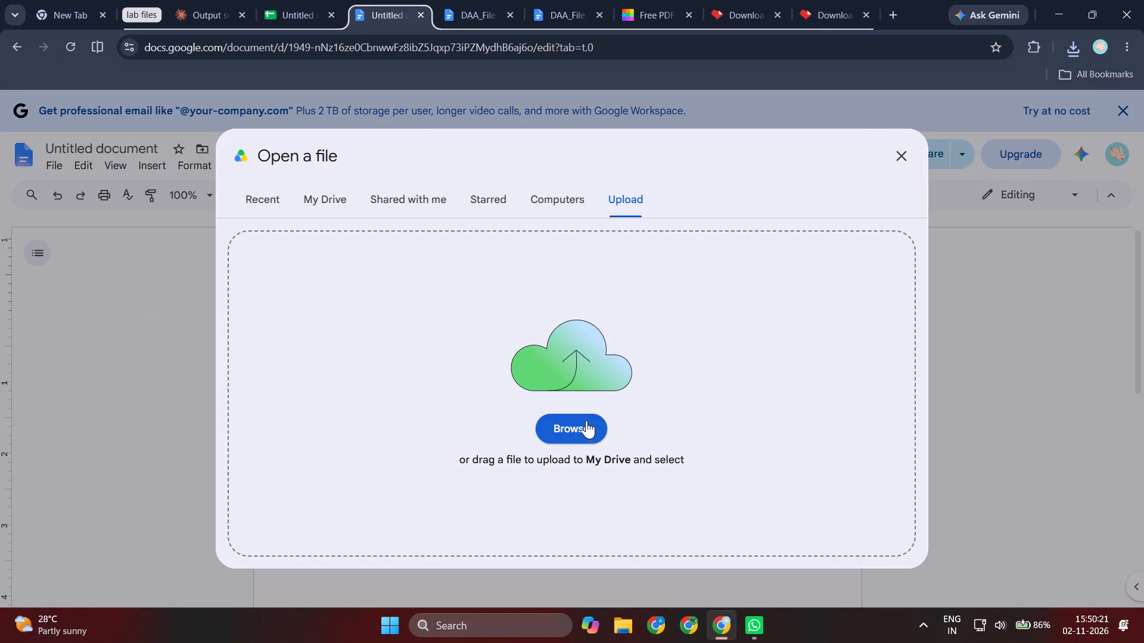
pyautogui.click(583, 421)
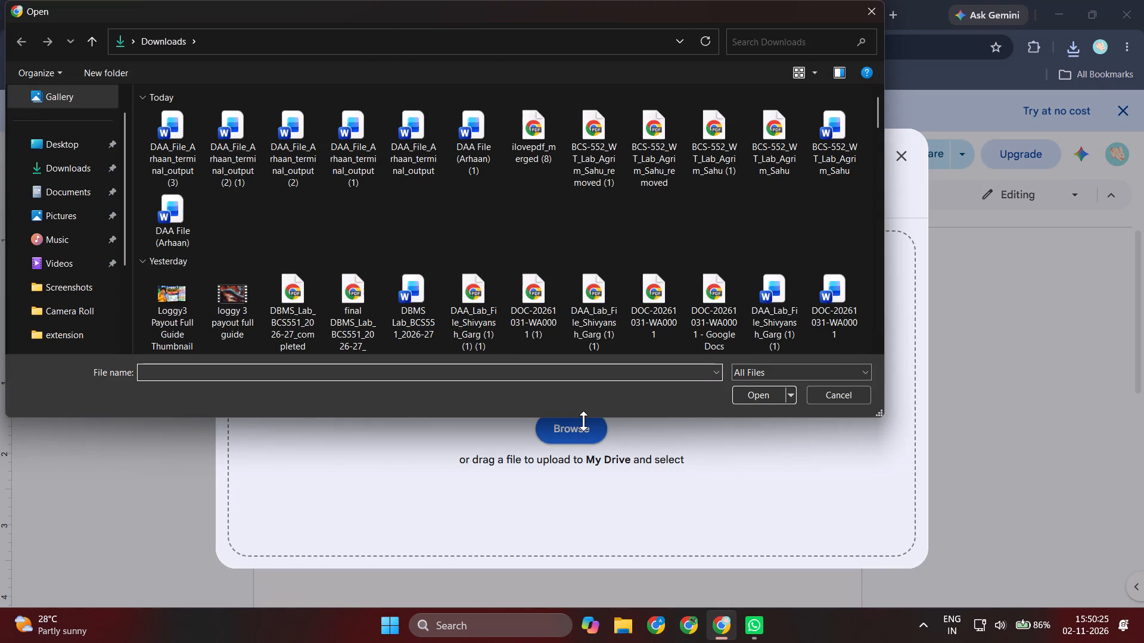
pyautogui.click(175, 138)
pyautogui.press('Return')
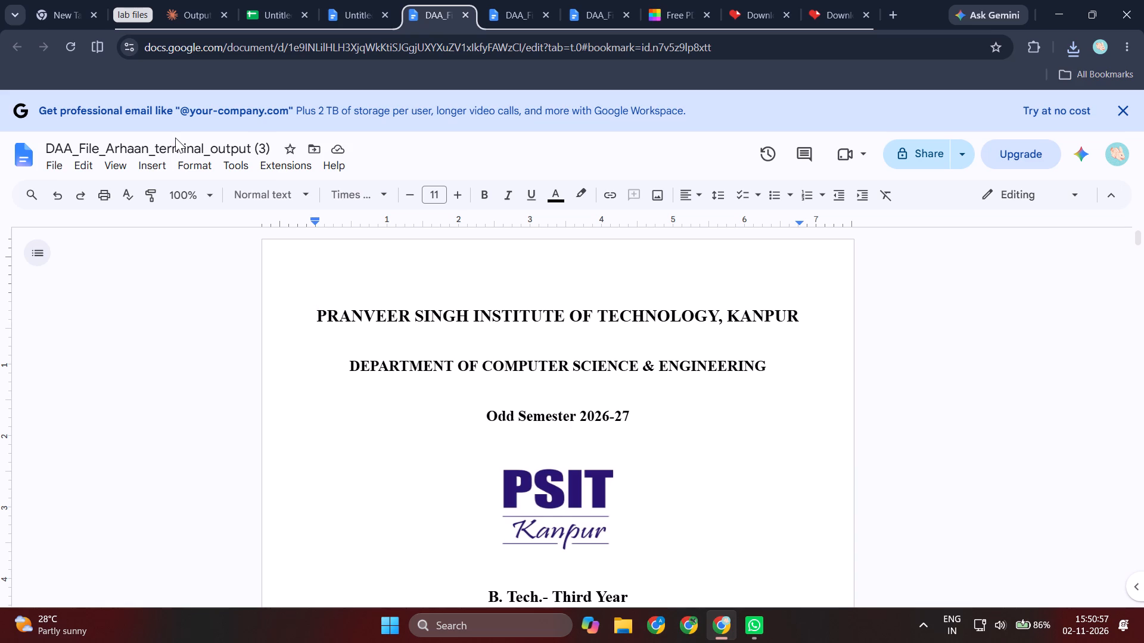
# Download the DAA_File_Arhaan_terminal_output (3) document as a PDF and open the downloaded file.
pyautogui.click(57, 168)
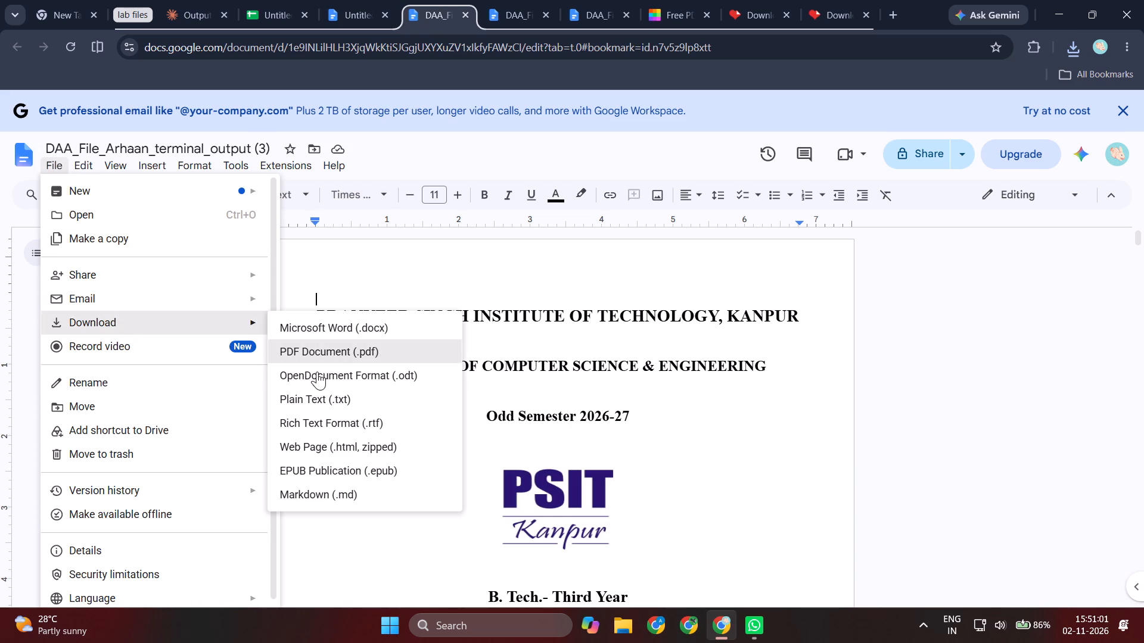
pyautogui.click(342, 359)
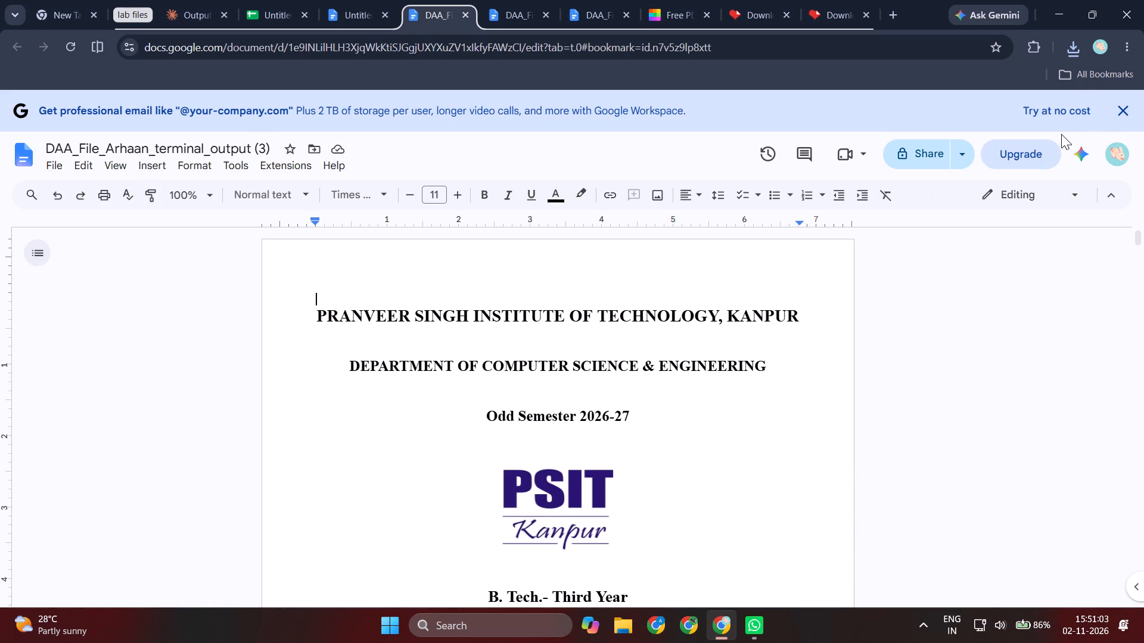
pyautogui.click(1067, 54)
pyautogui.doubleClick(994, 116)
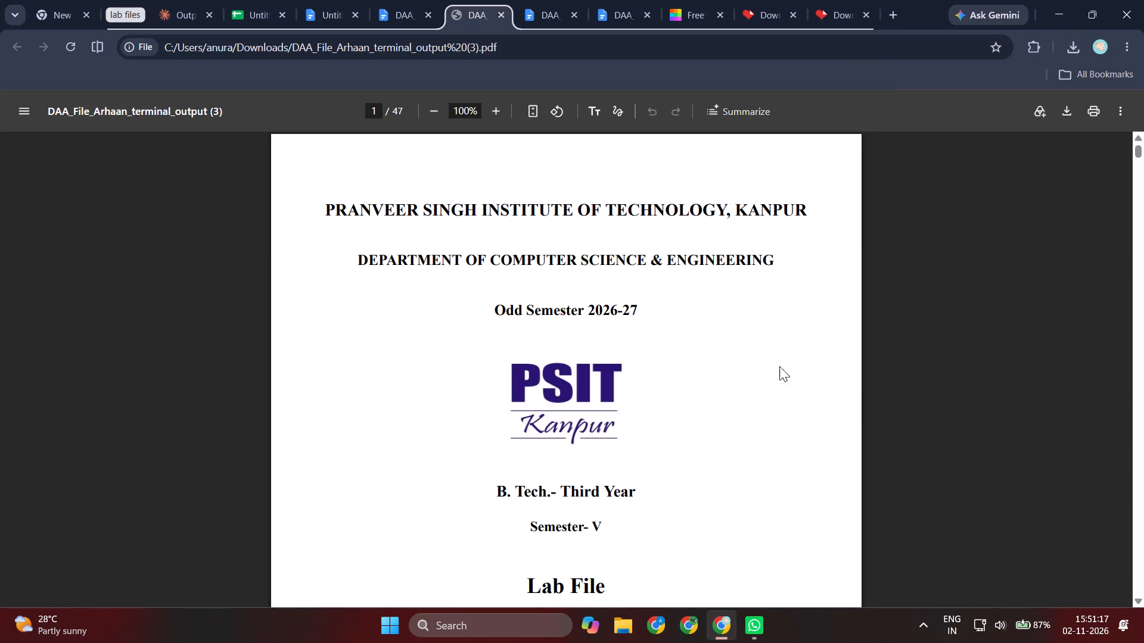
pyautogui.scroll(-18, 683, 389)
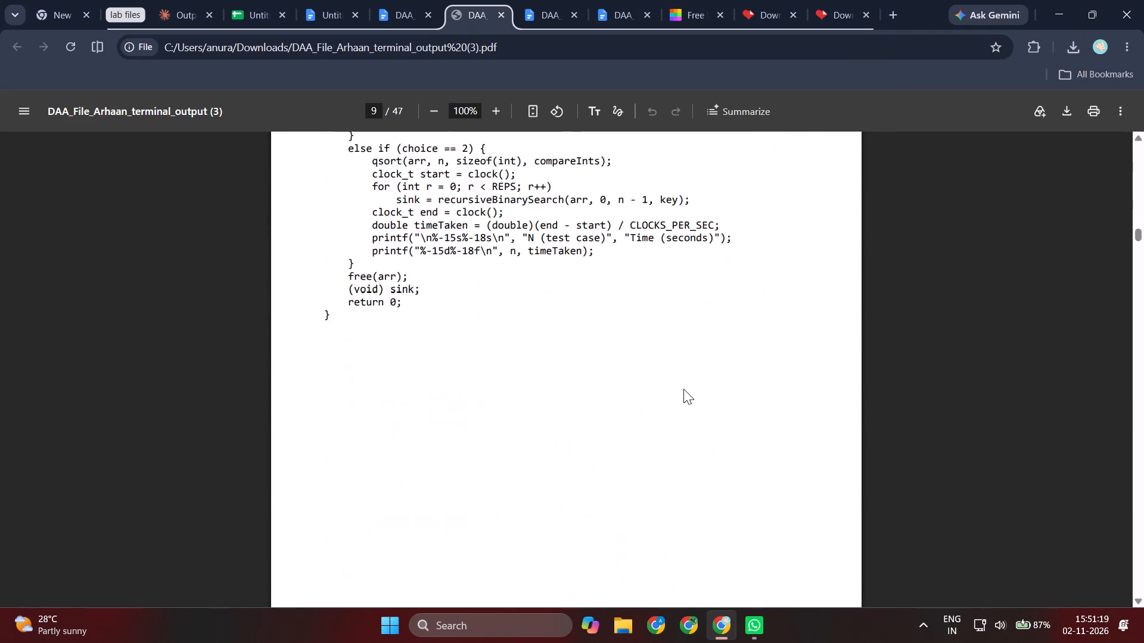
pyautogui.scroll(-9, 683, 389)
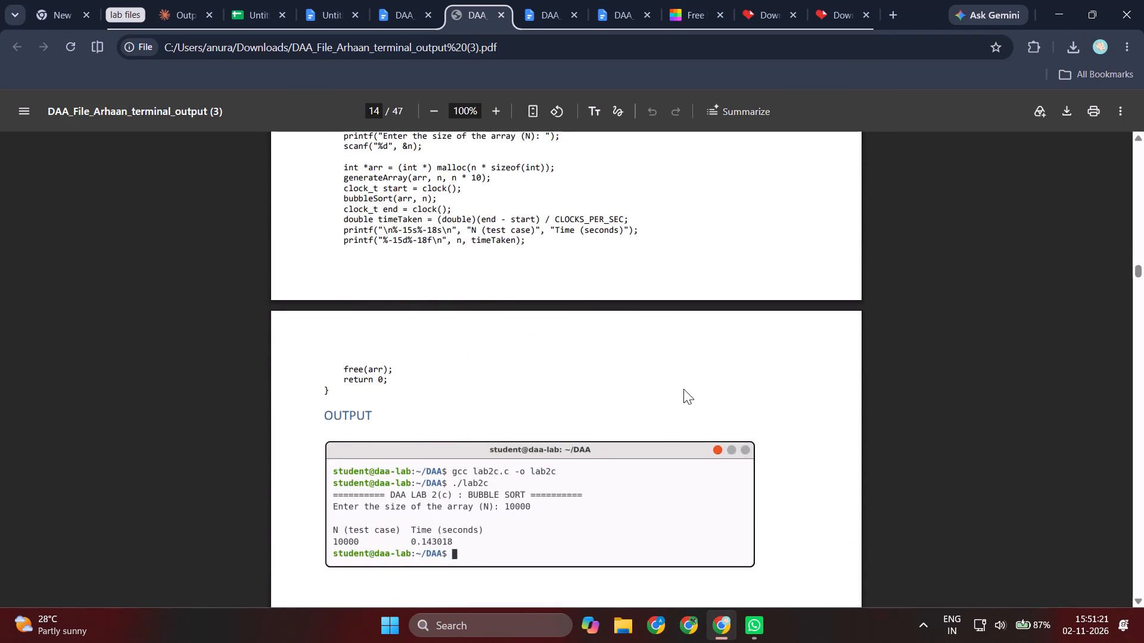
pyautogui.scroll(-4, 683, 389)
pyautogui.scroll(8, 683, 389)
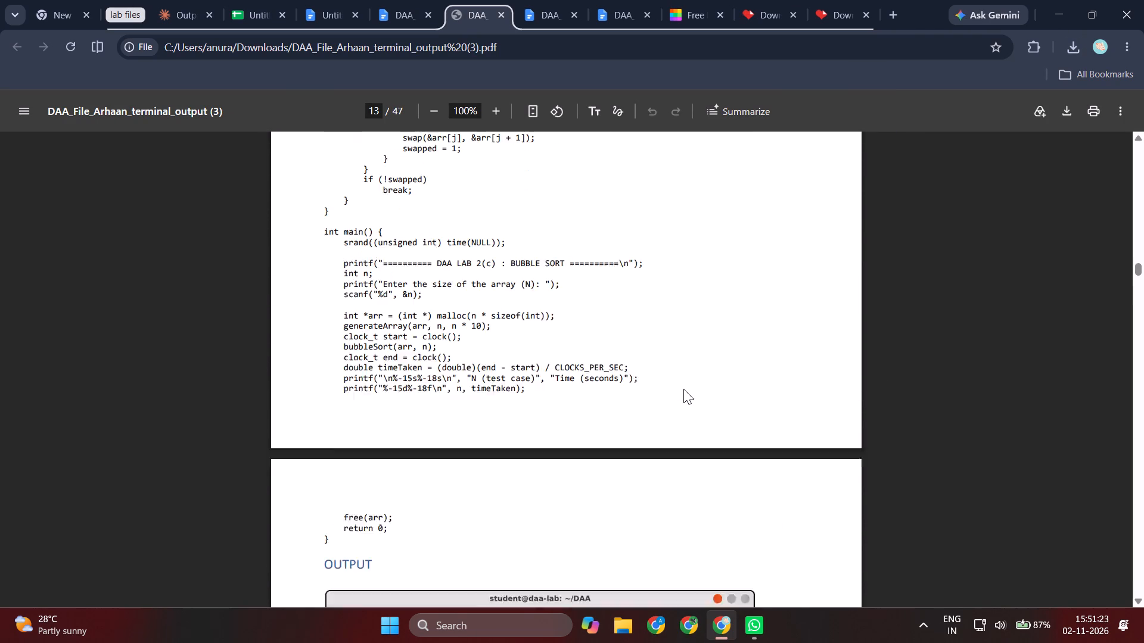
pyautogui.scroll(14, 683, 389)
pyautogui.hscroll(1, 683, 389)
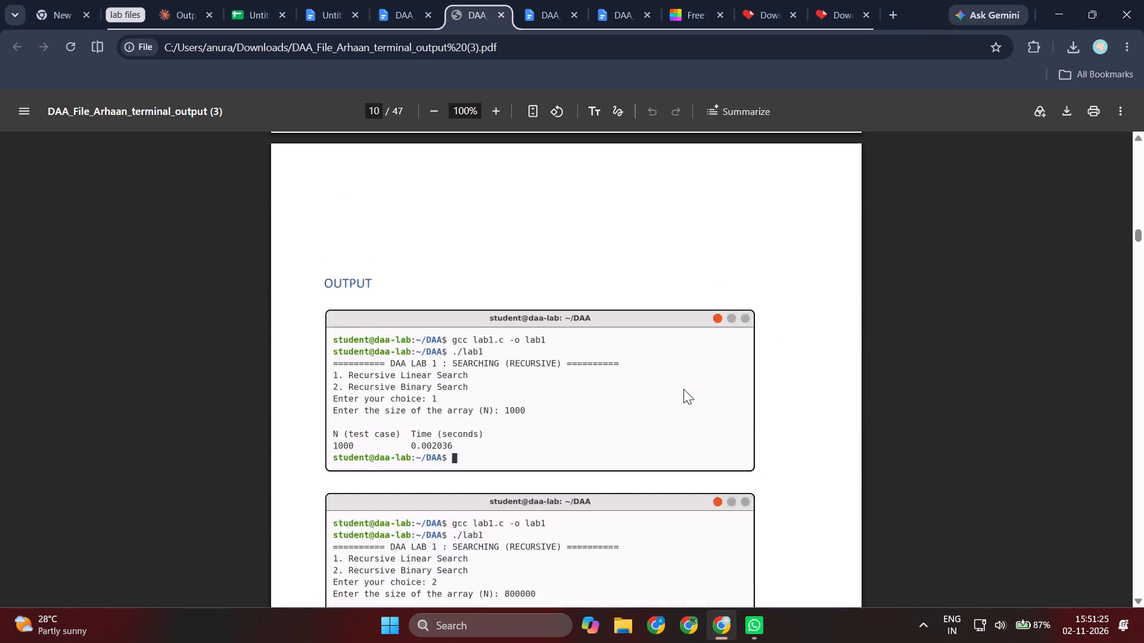
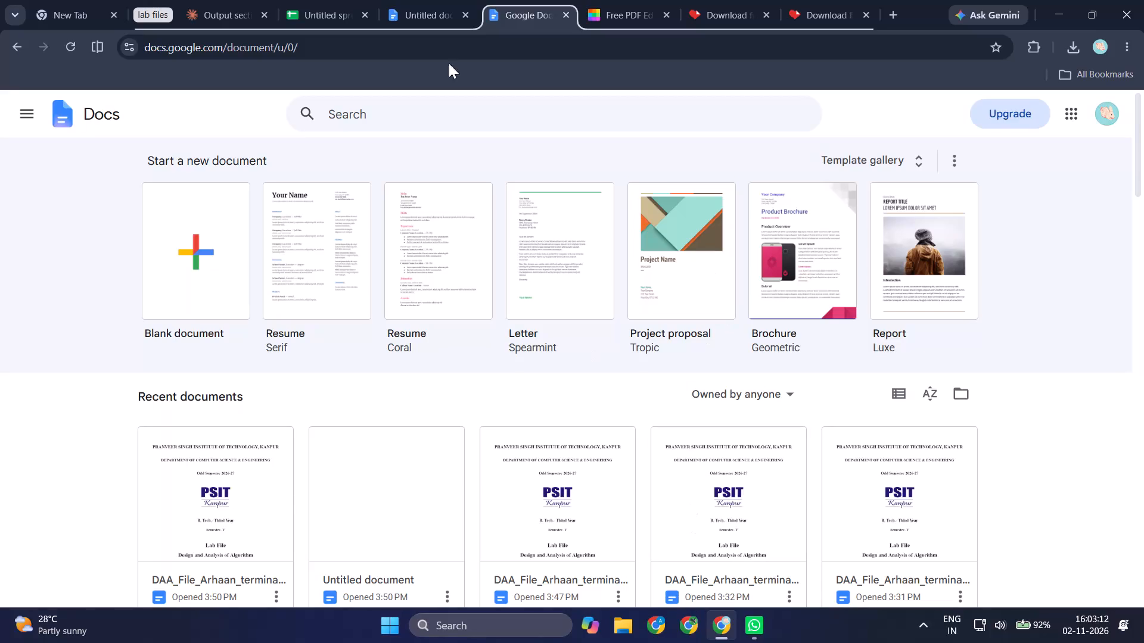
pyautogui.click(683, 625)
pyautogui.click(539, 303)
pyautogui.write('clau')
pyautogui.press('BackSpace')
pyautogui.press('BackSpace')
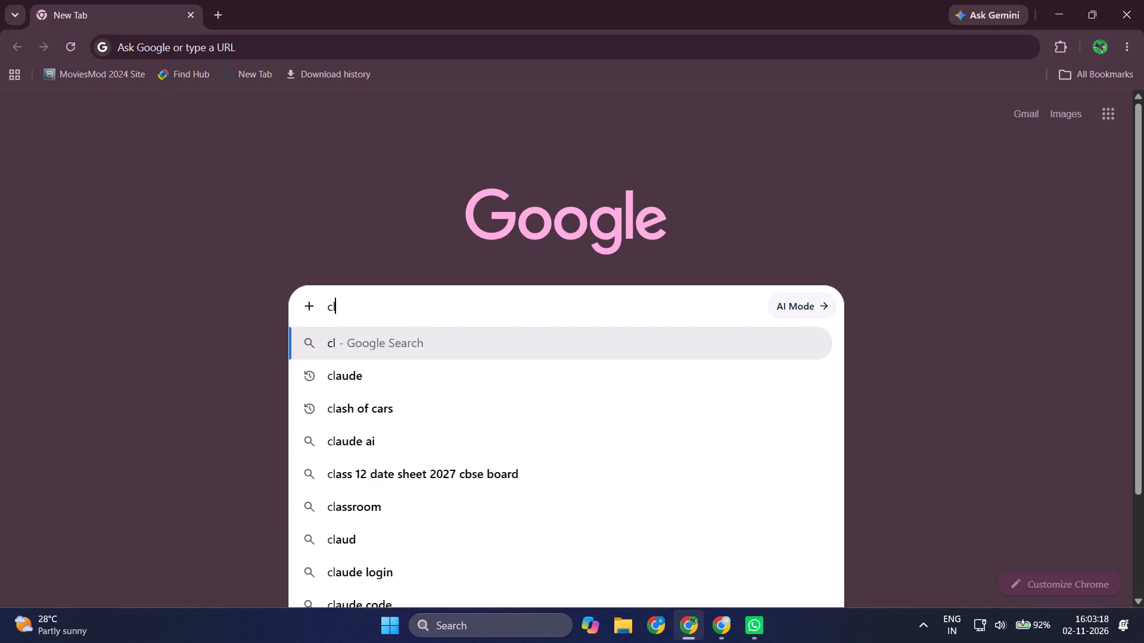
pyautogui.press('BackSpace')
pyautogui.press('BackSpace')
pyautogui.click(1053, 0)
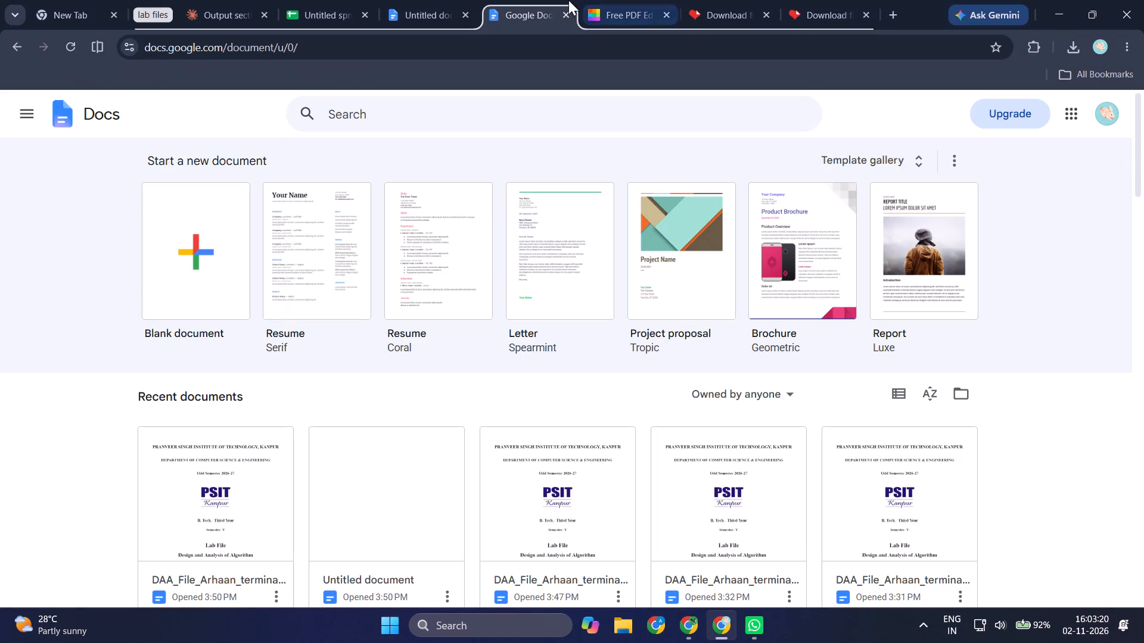
# Return to the Google Docs home page and close its browser tab.
pyautogui.click(63, 124)
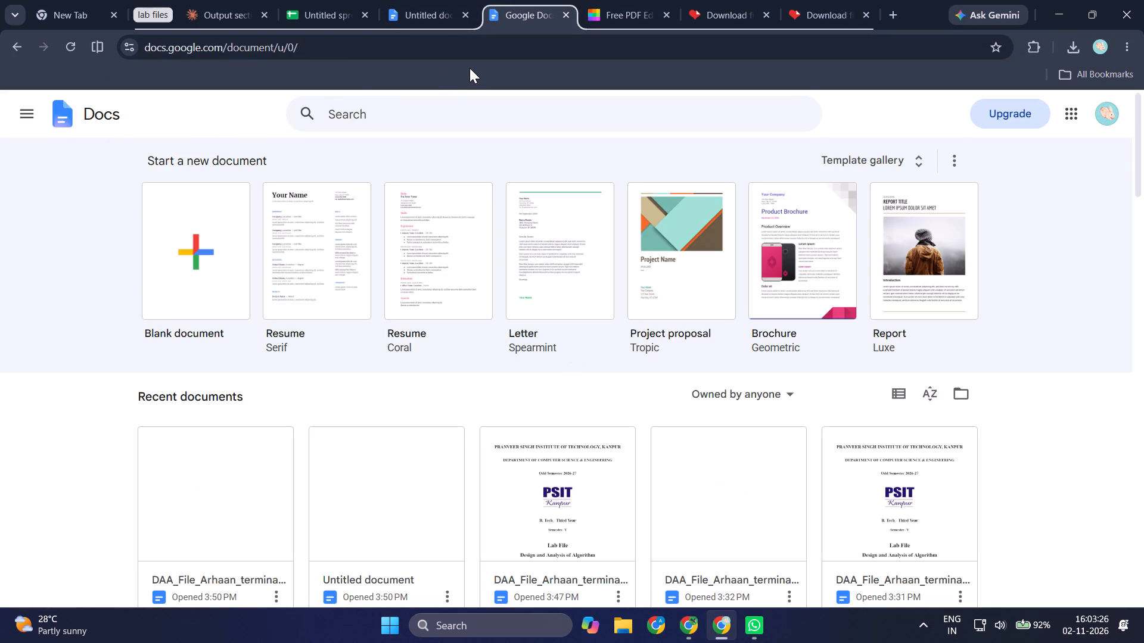
pyautogui.click(565, 15)
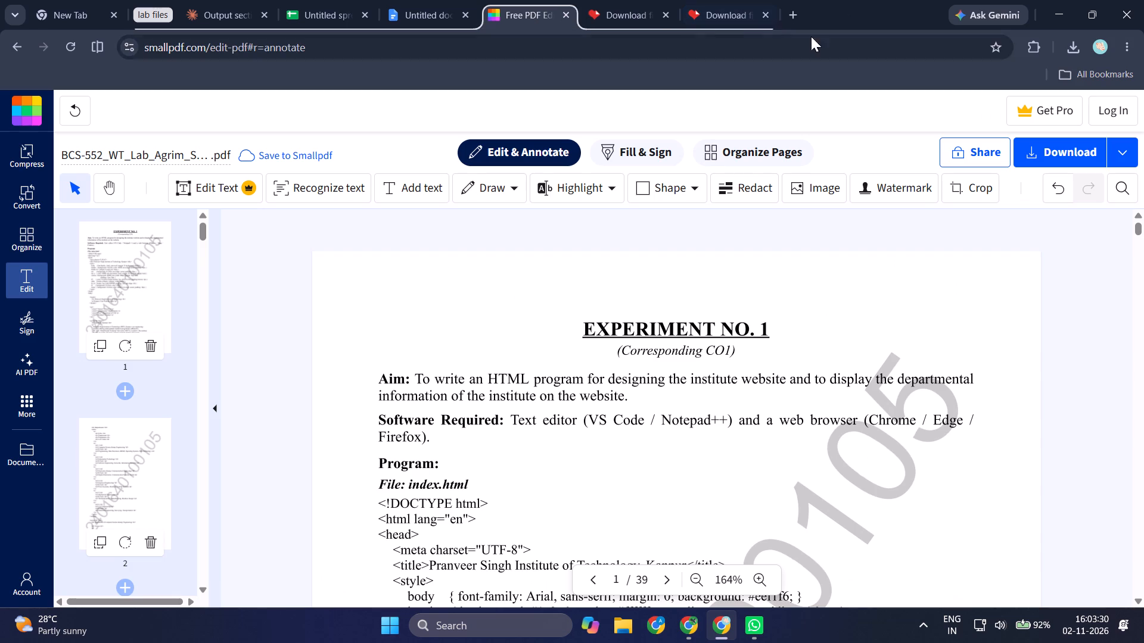
# Search the web for "ms word online" in a new tab and open the Microsoft Word for the Web site.
pyautogui.click(793, 9)
pyautogui.write('ms word online')
pyautogui.press('Return')
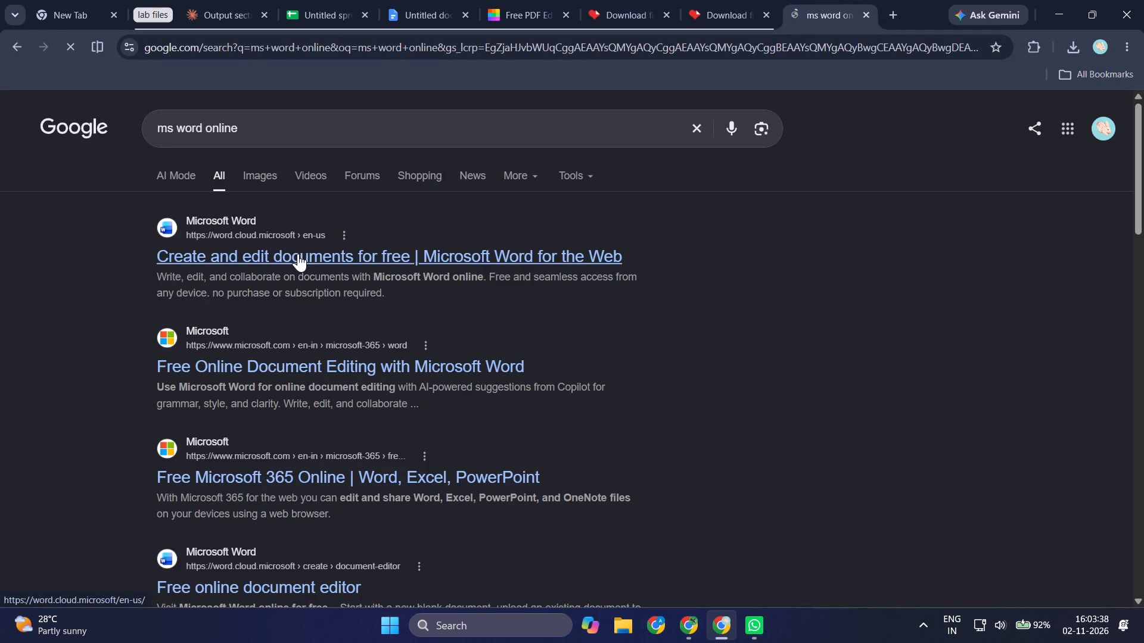
pyautogui.click(298, 254)
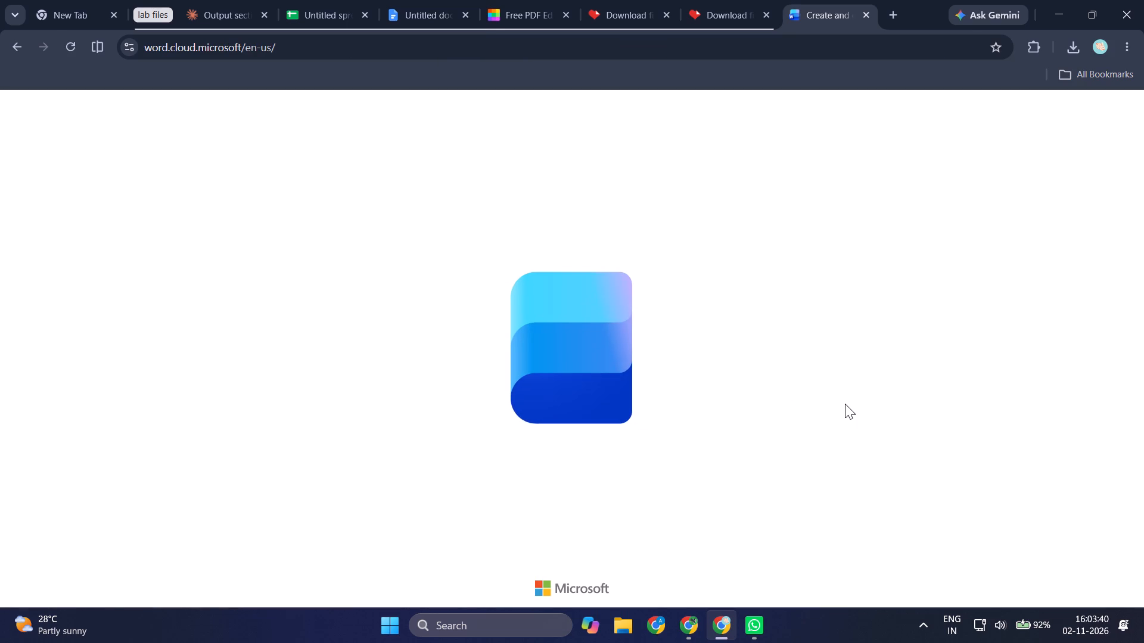
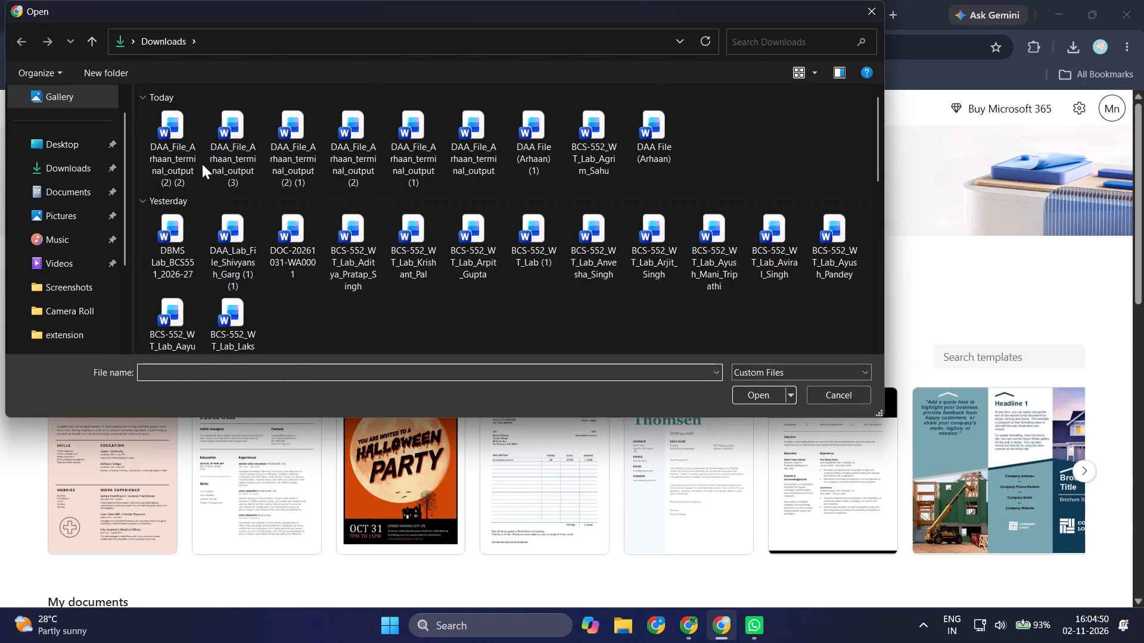
# Upload the Word file DAA_File_Arhaan_terminal_output (2) (2) from Downloads and open it in Word for the Web.
pyautogui.click(161, 126)
pyautogui.press('Return')
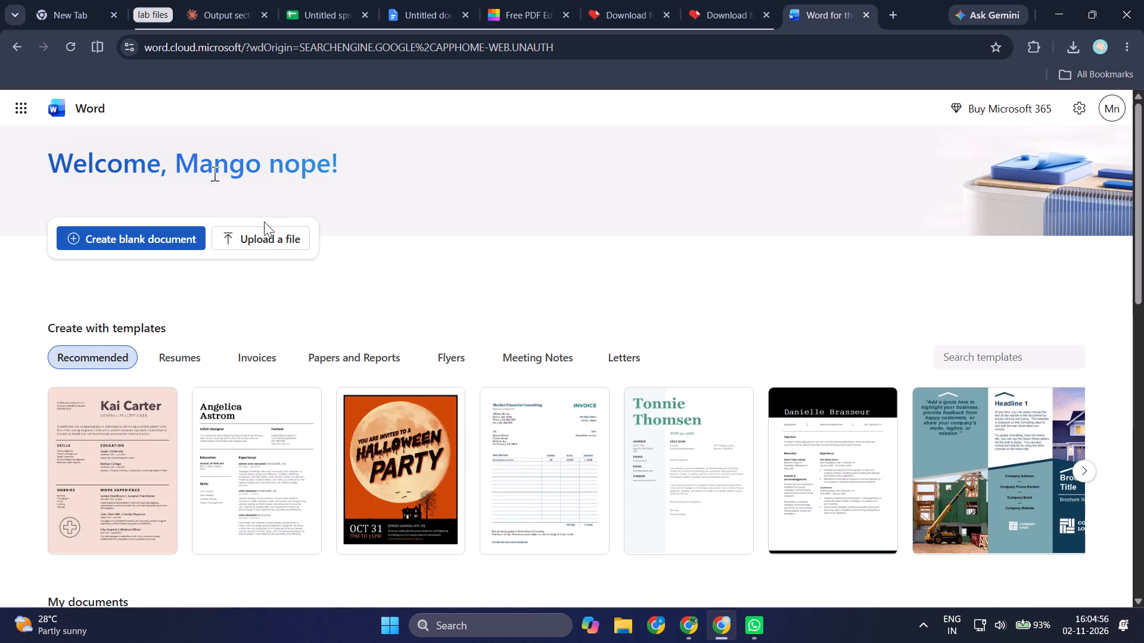
pyautogui.click(275, 250)
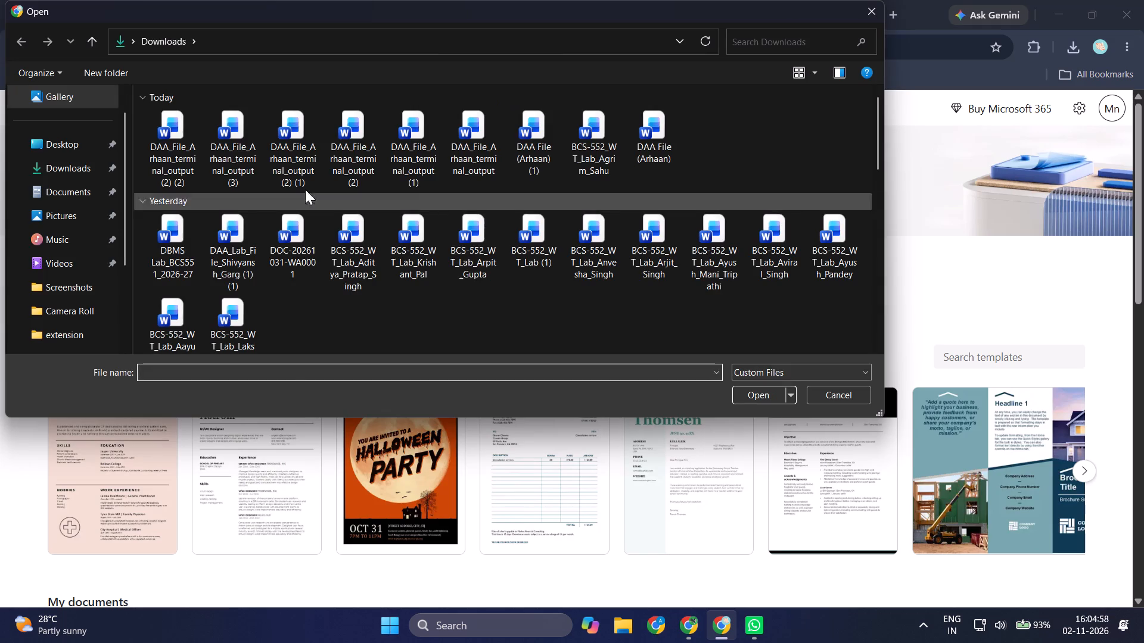
pyautogui.click(162, 141)
pyautogui.press('Return')
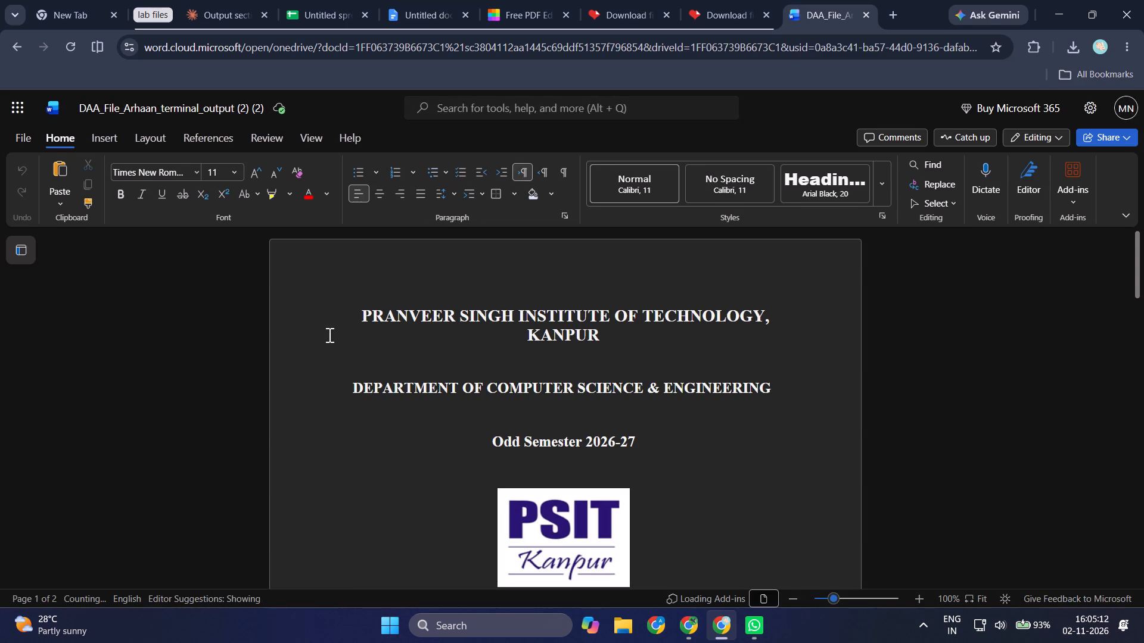
# Export the lab file as a PDF, download it, and check the download's progress in the recent download history.
pyautogui.scroll(-2, 310, 372)
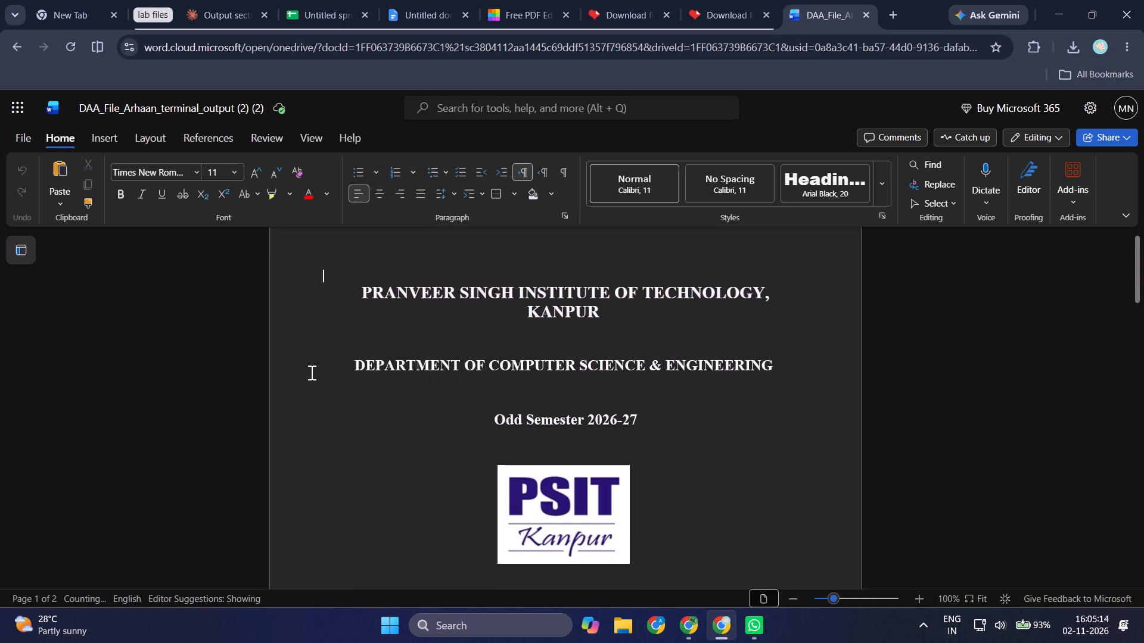
pyautogui.scroll(-3, 310, 372)
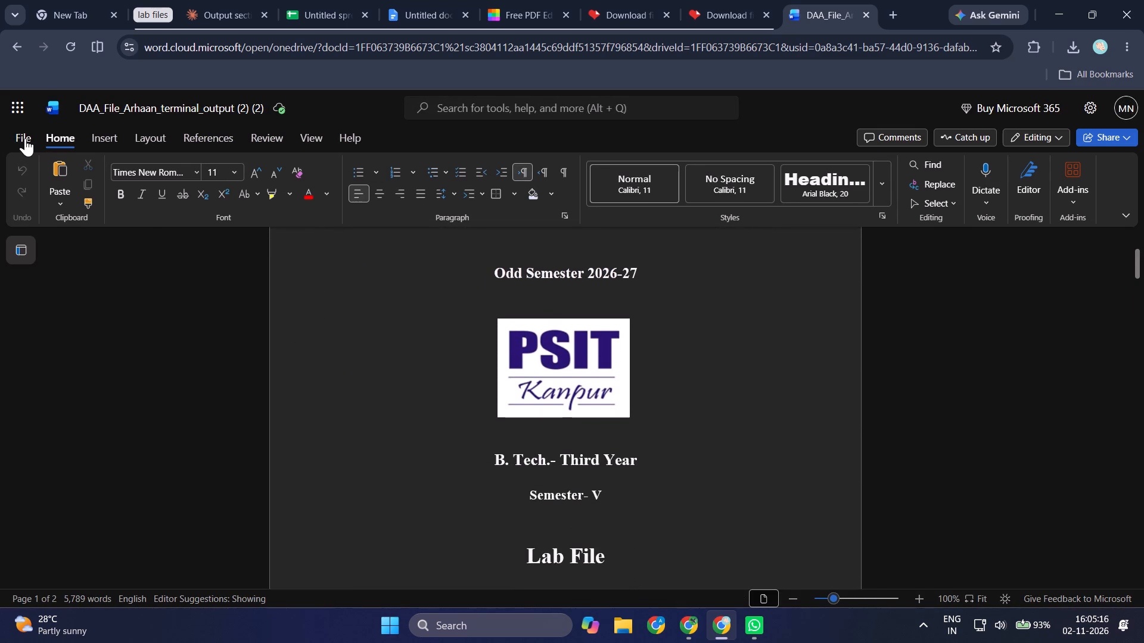
pyautogui.click(25, 138)
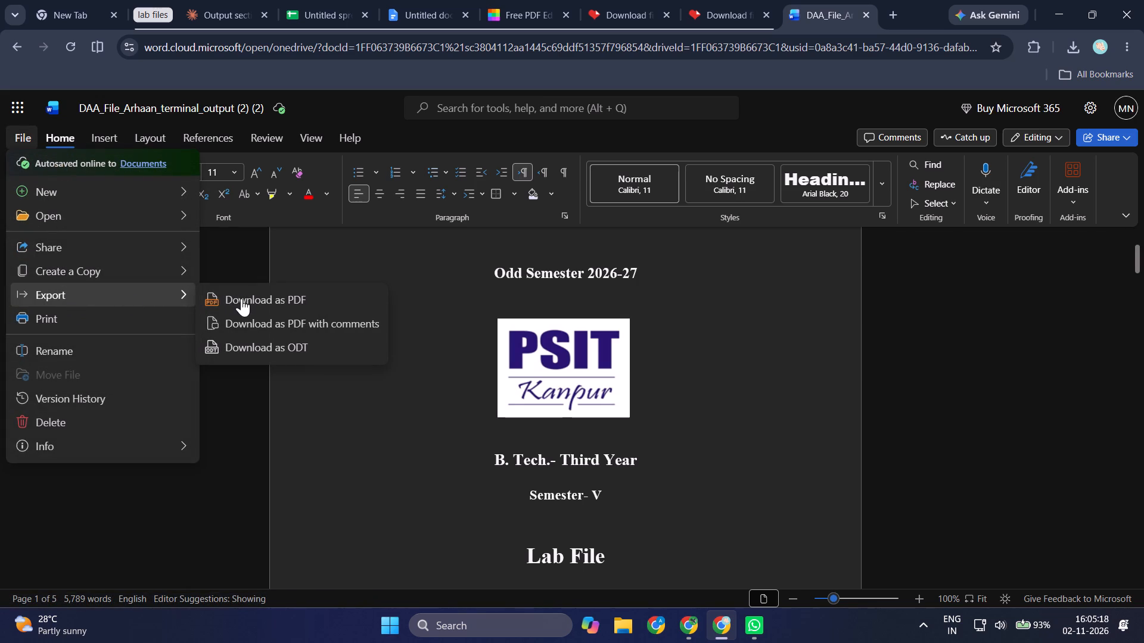
pyautogui.click(244, 299)
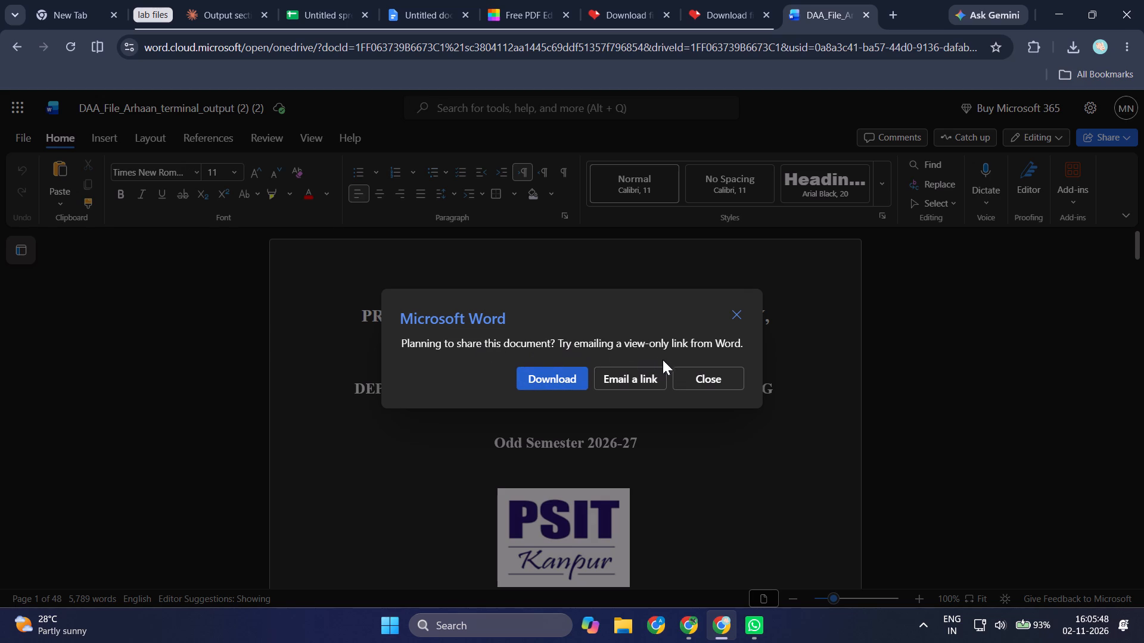
pyautogui.click(553, 383)
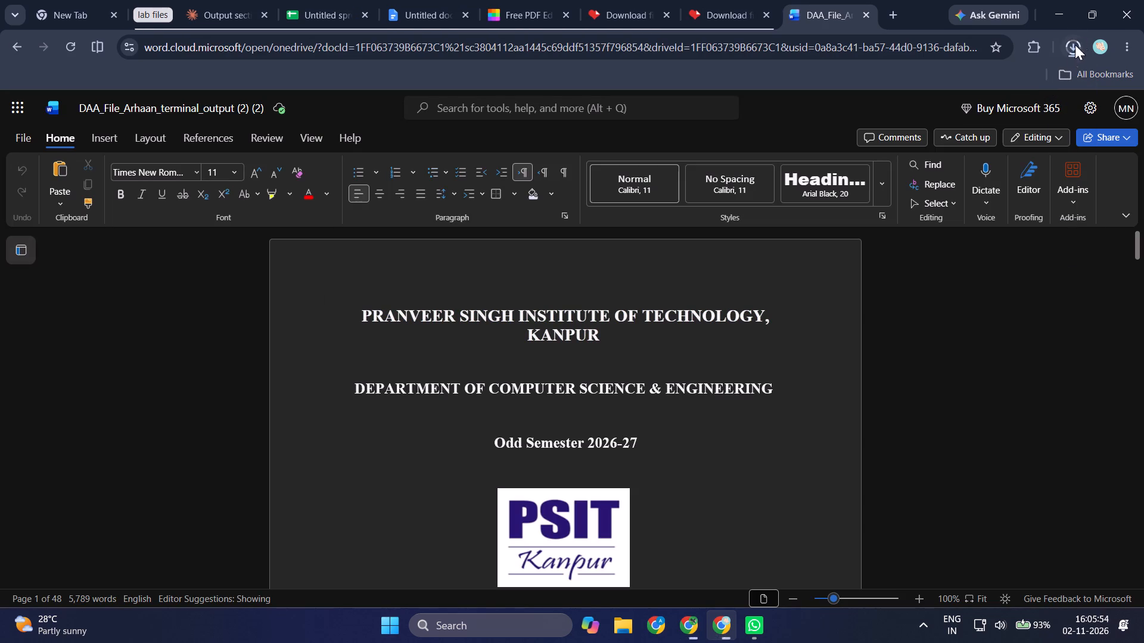
pyautogui.click(1069, 48)
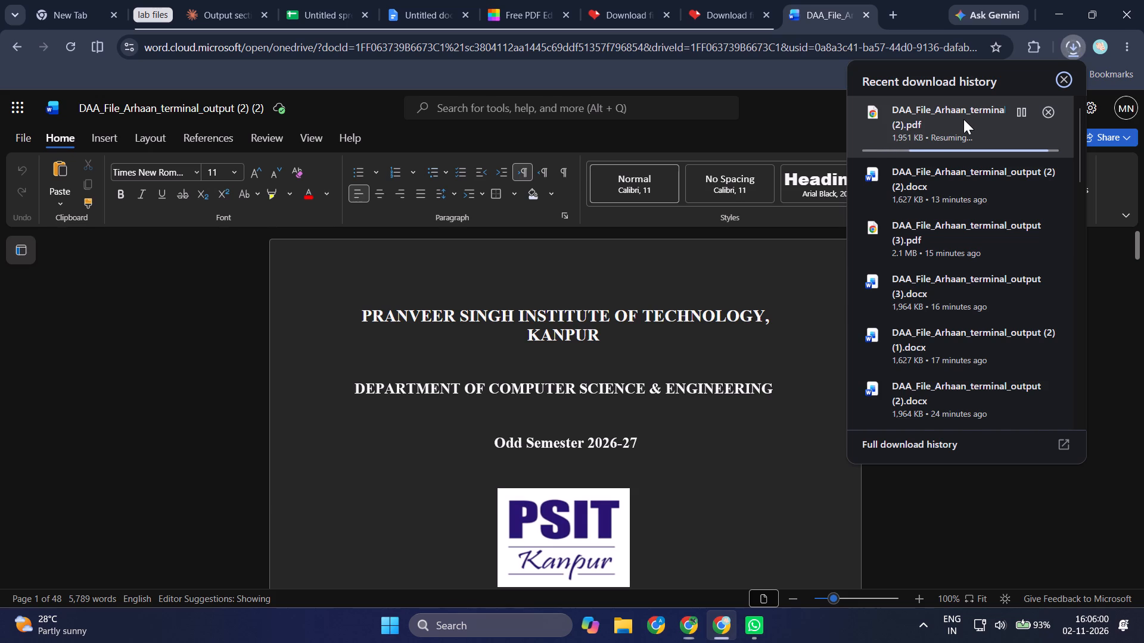
pyautogui.scroll(-8, 682, 386)
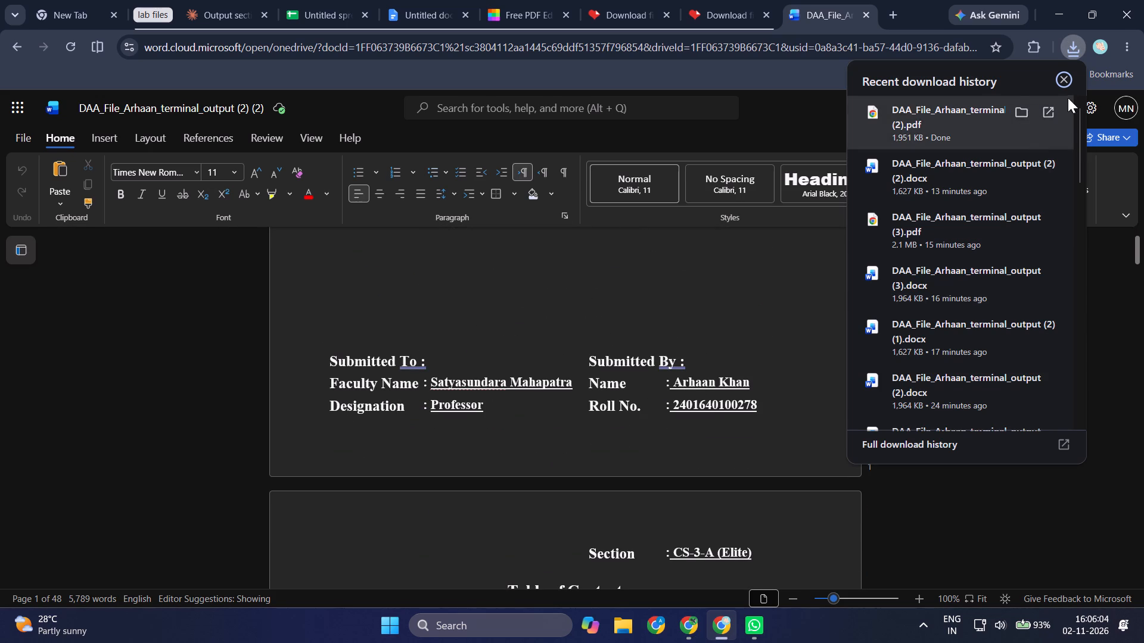
pyautogui.click(1062, 76)
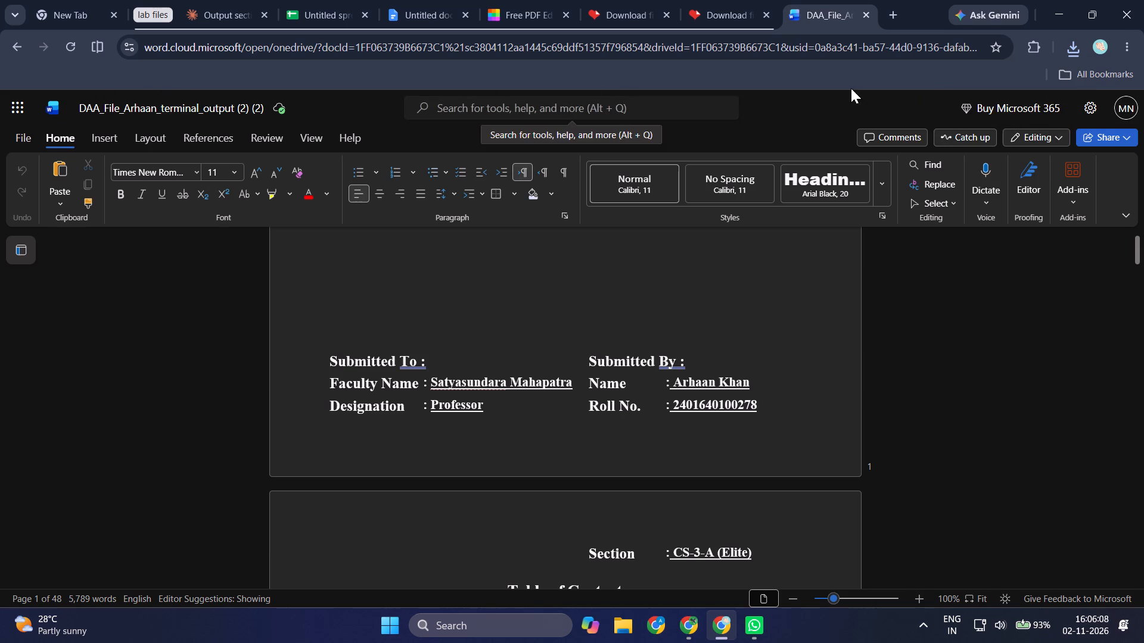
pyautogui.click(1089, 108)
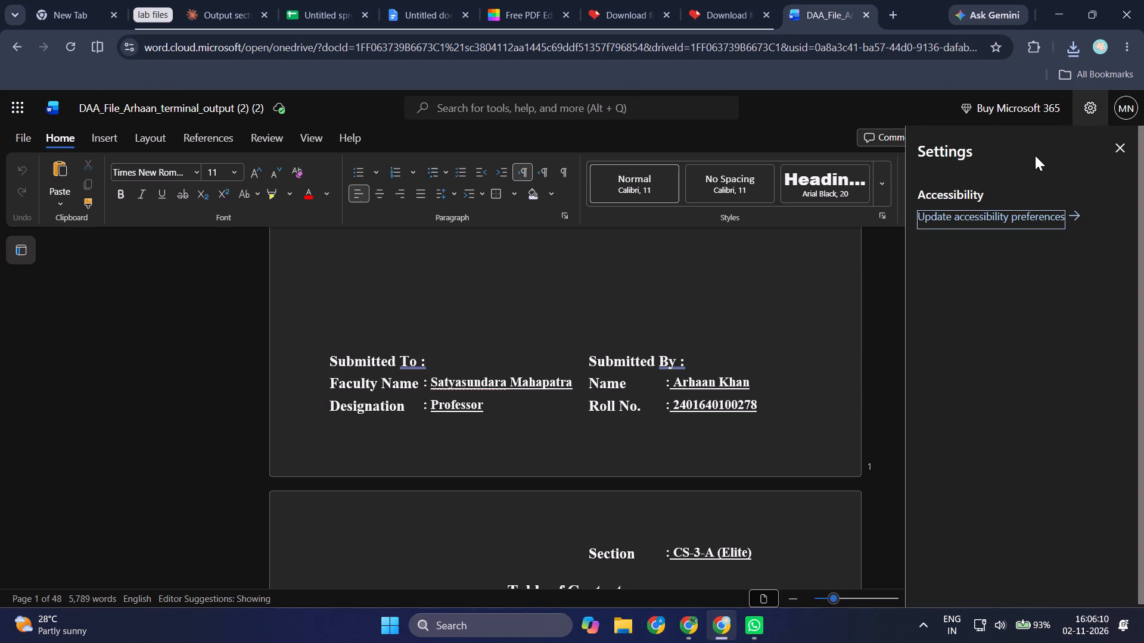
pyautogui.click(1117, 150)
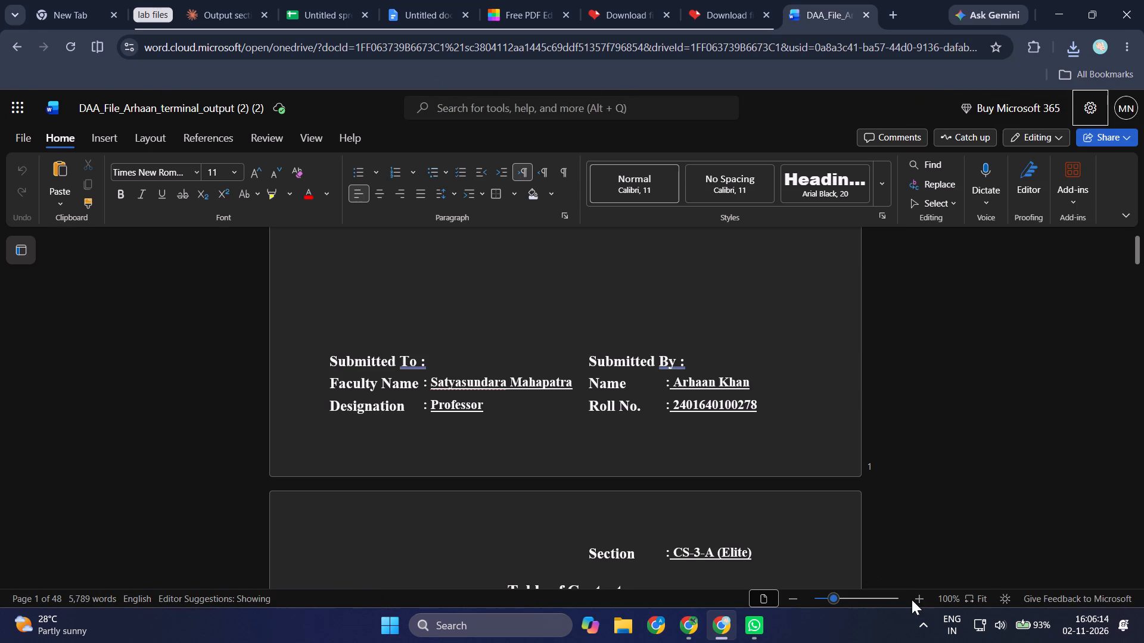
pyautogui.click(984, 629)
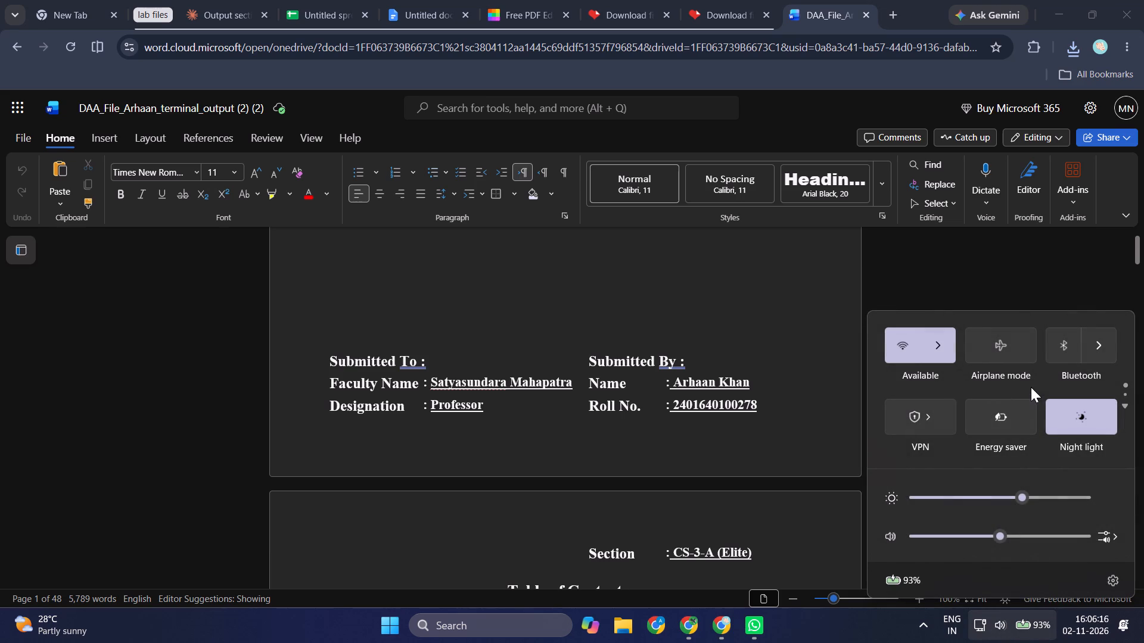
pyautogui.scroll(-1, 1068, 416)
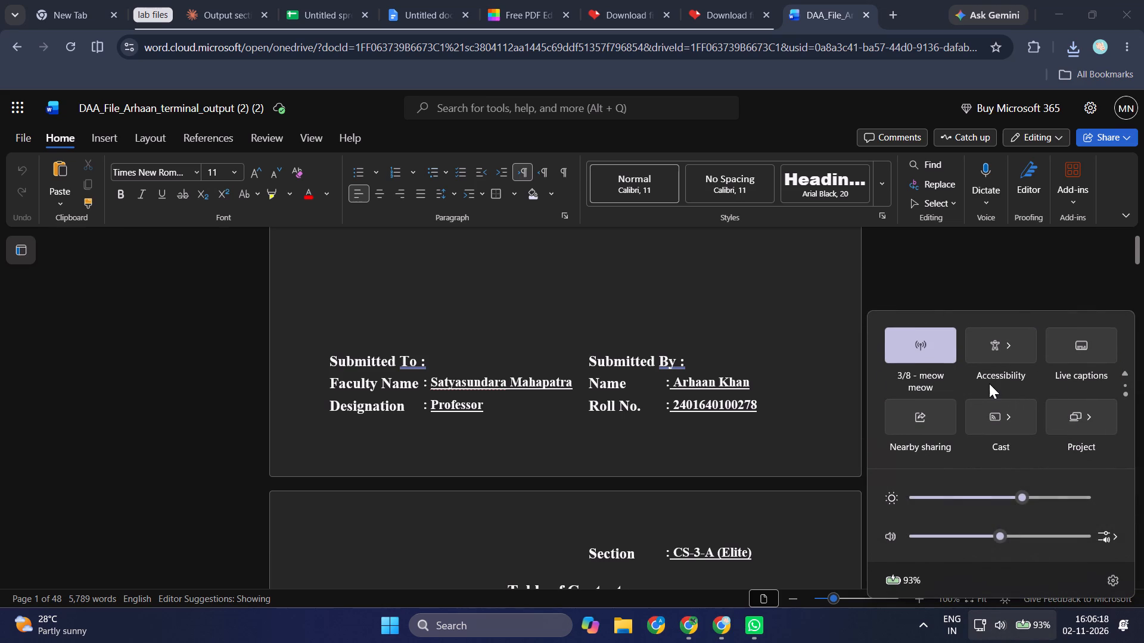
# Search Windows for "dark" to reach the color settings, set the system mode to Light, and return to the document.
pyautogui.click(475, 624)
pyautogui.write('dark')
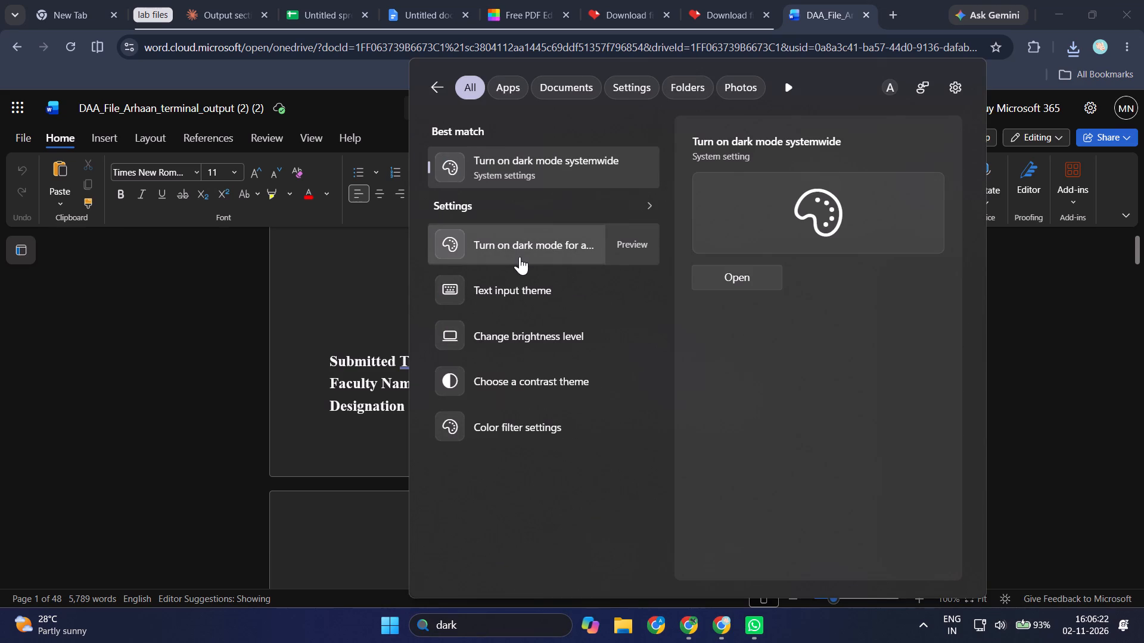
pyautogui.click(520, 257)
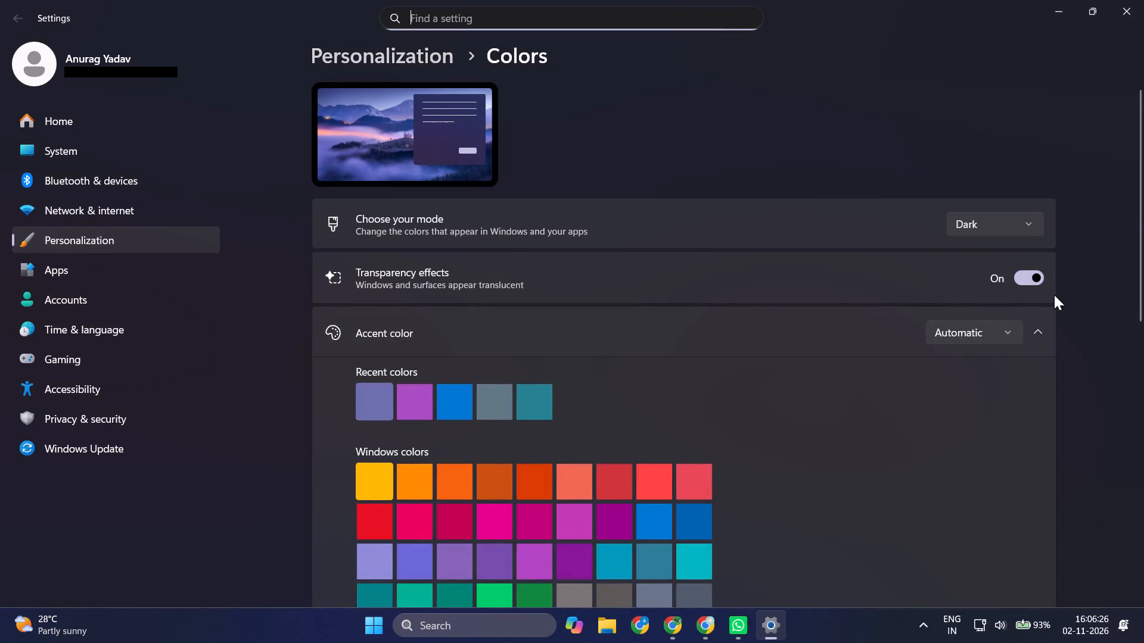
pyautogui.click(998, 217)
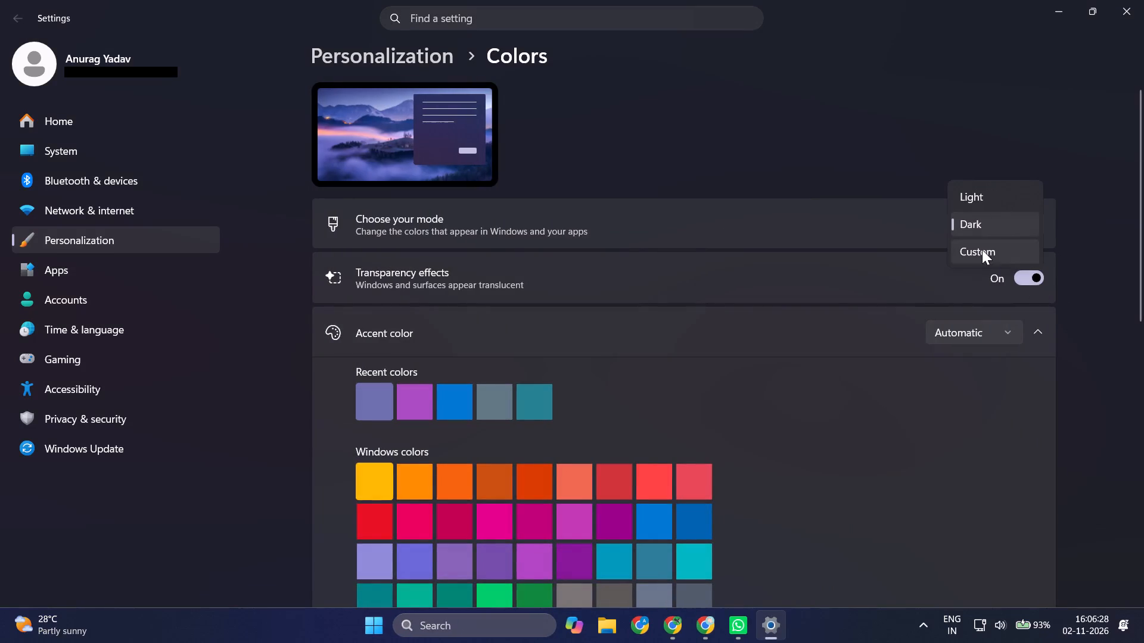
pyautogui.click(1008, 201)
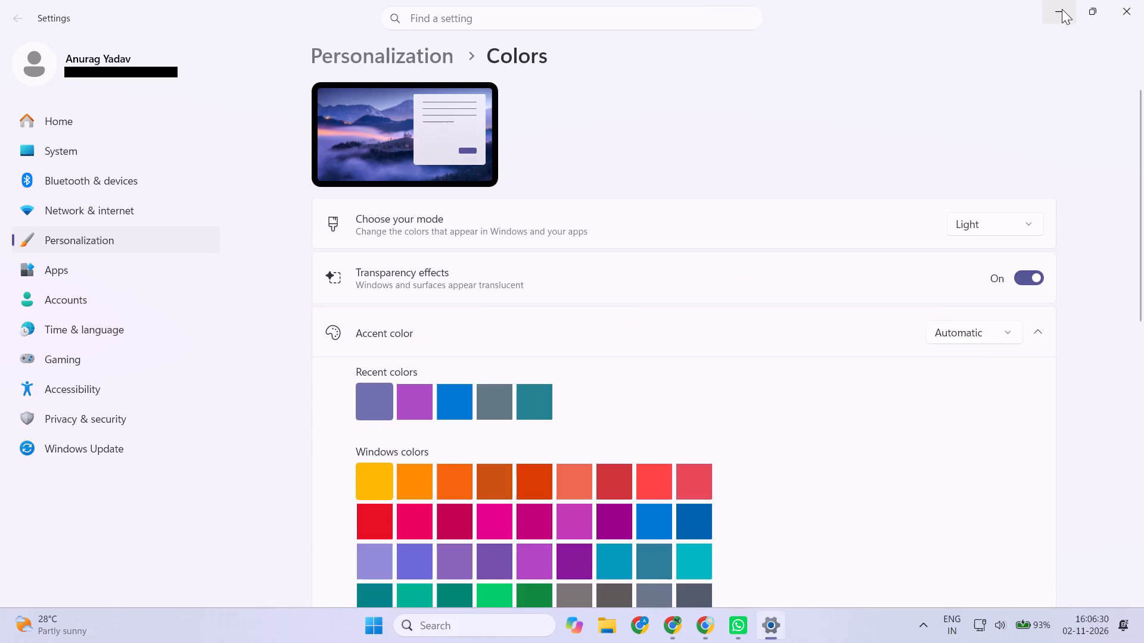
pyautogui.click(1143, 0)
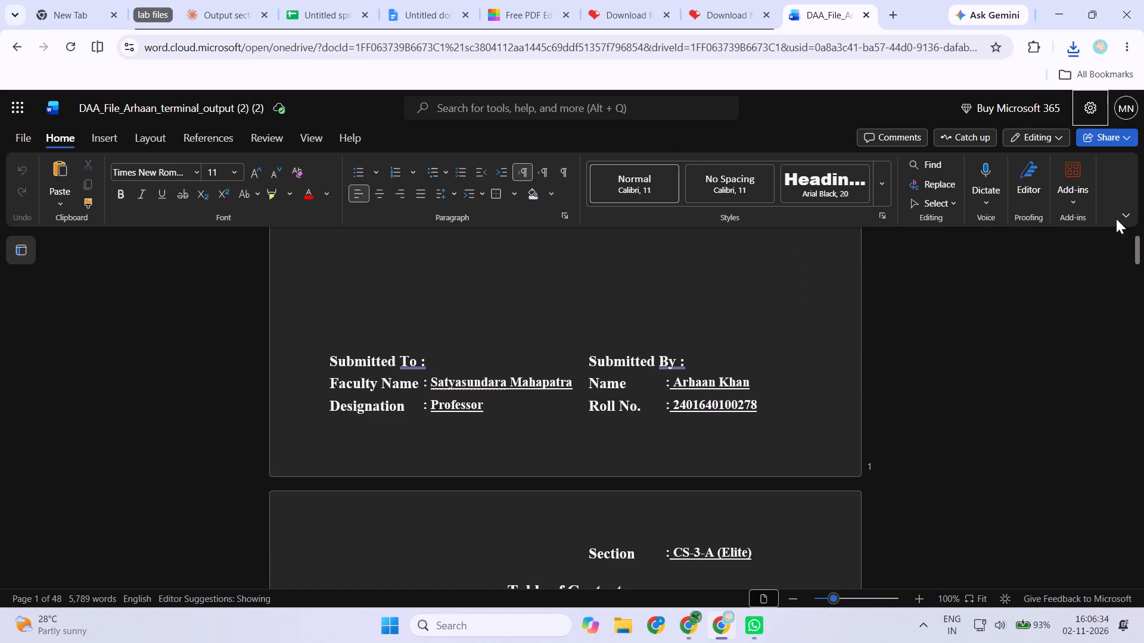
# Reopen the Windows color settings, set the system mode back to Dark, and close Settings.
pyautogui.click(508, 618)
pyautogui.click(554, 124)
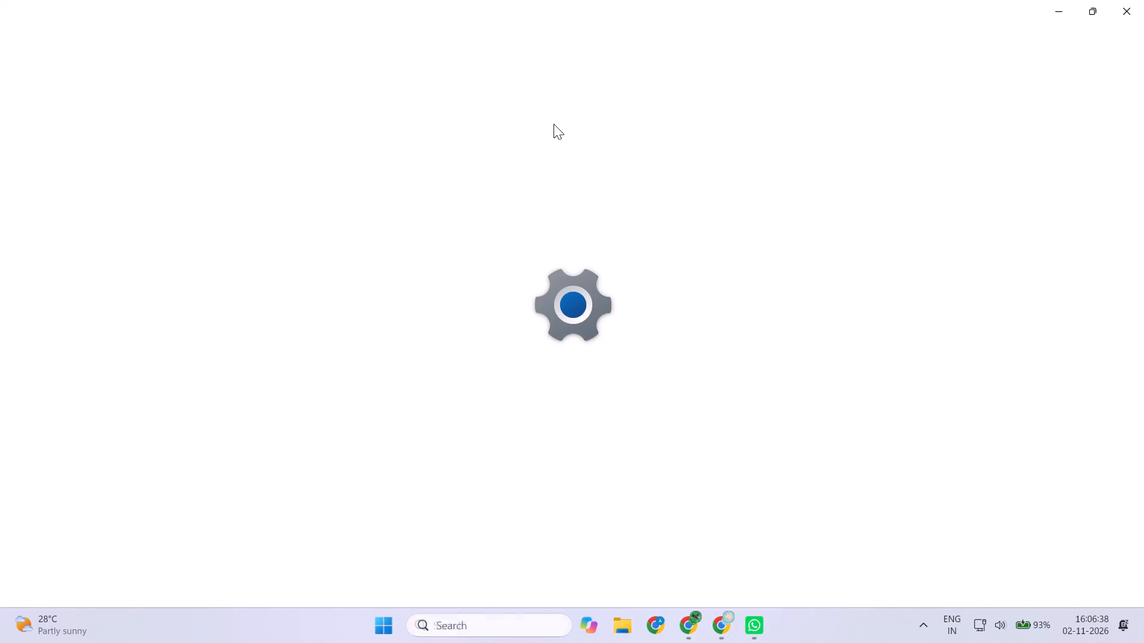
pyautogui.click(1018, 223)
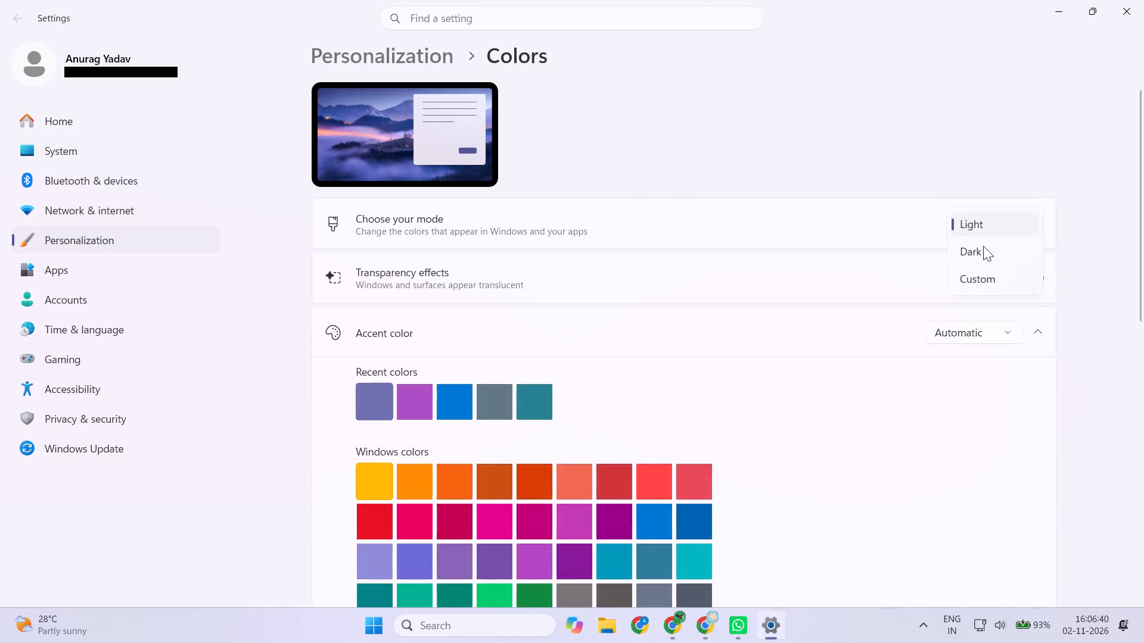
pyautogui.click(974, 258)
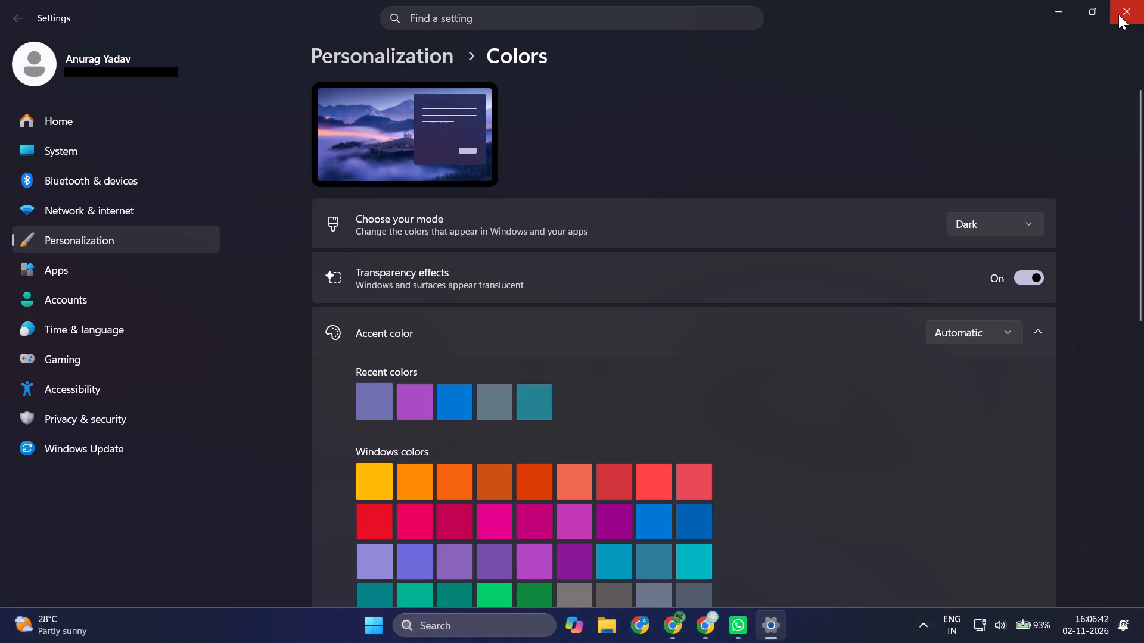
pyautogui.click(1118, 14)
# Set Chrome's appearance to Light from a new tab page, and reload the lab file in Word for the Web.
pyautogui.click(896, 14)
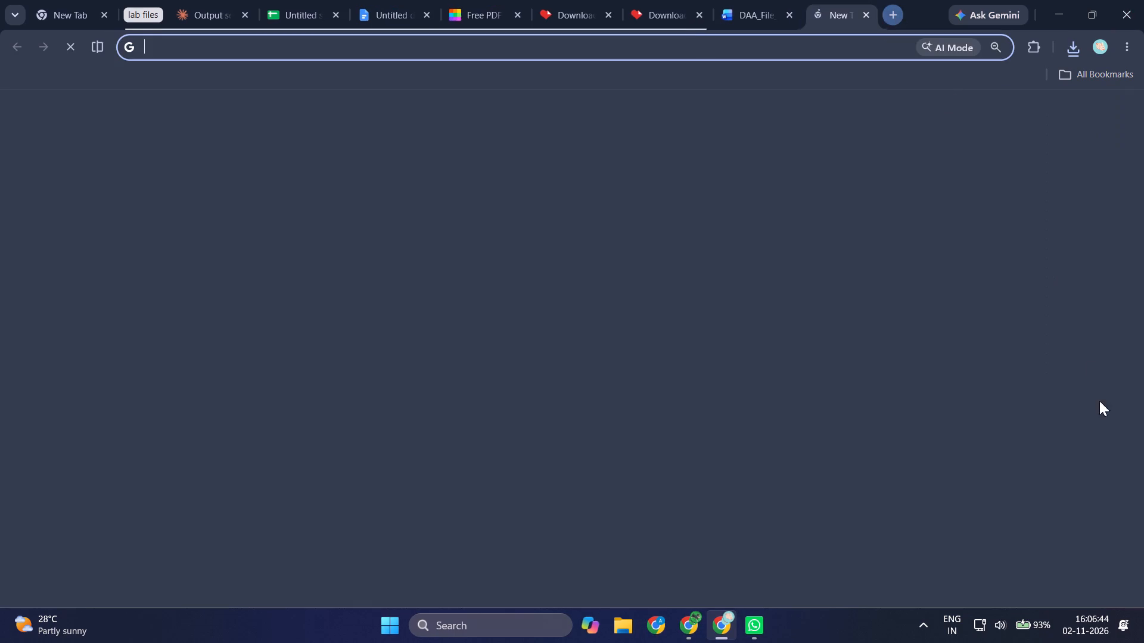
pyautogui.click(1111, 578)
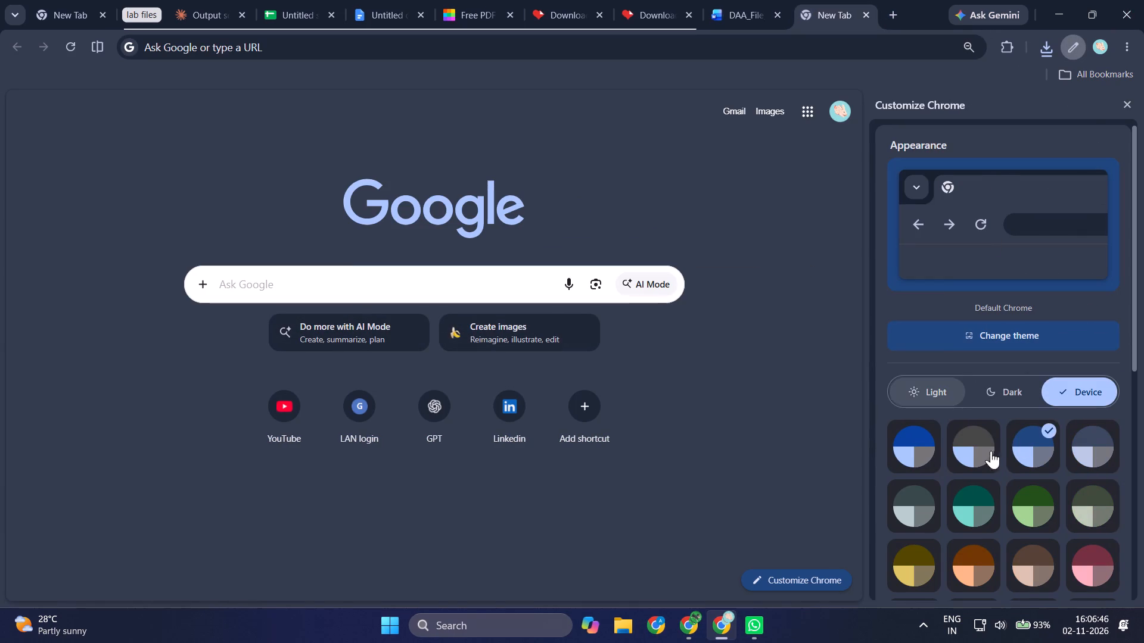
pyautogui.click(939, 392)
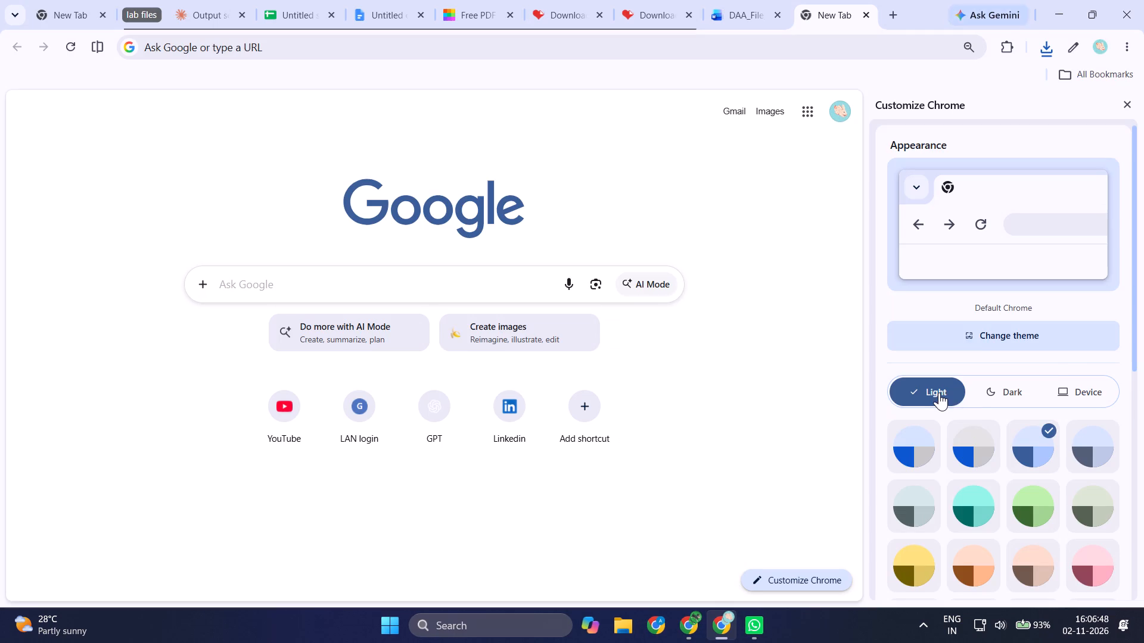
pyautogui.click(805, 235)
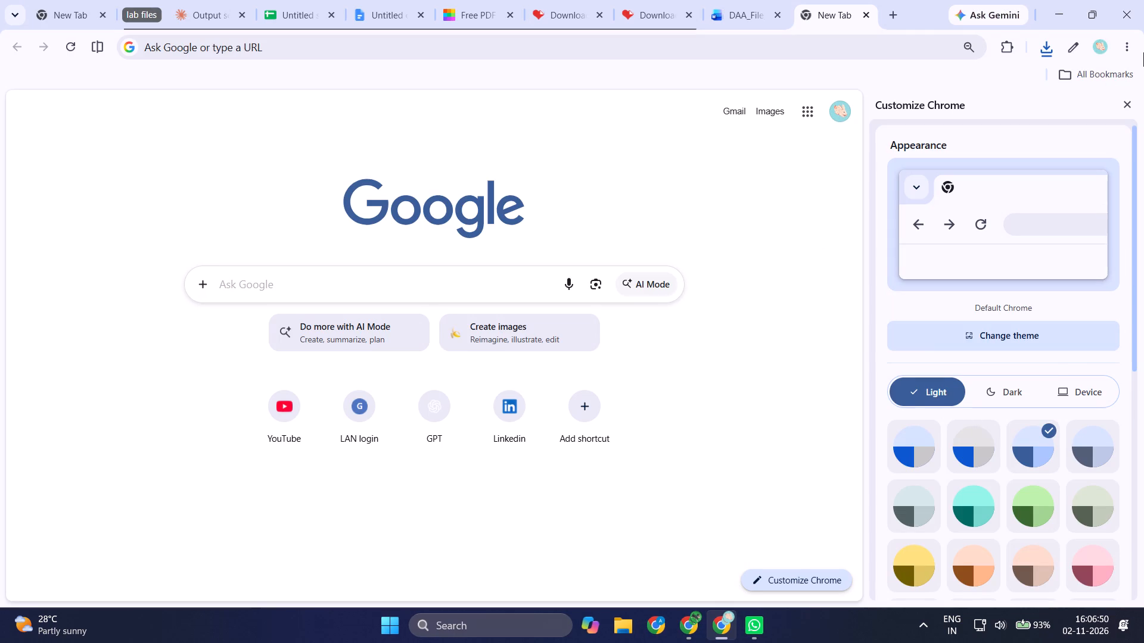
pyautogui.click(1128, 96)
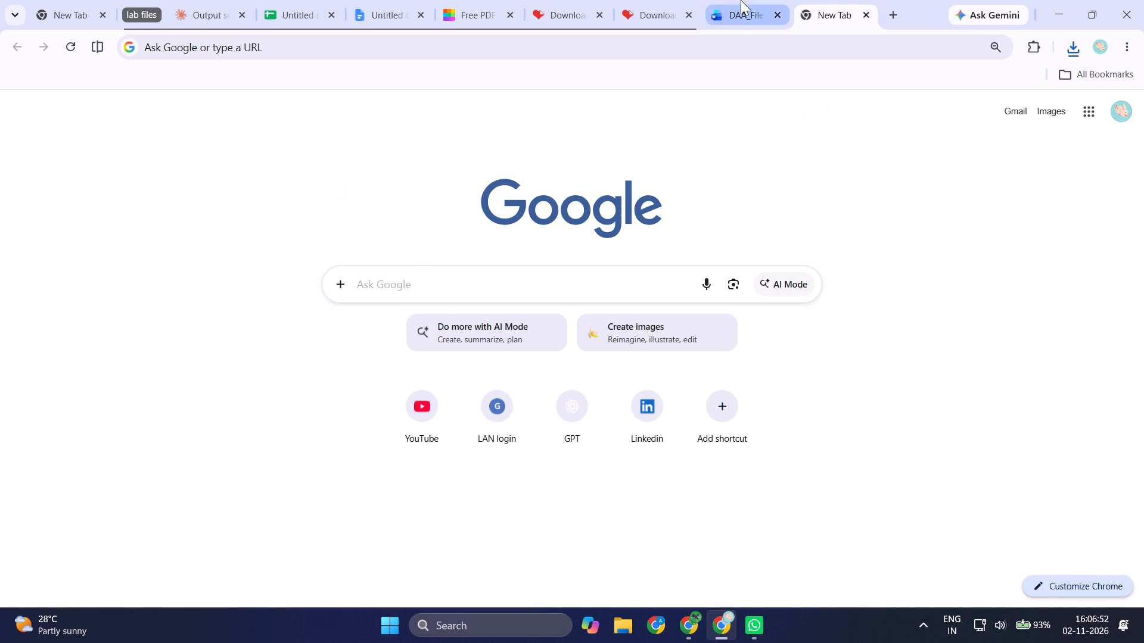
pyautogui.click(741, 0)
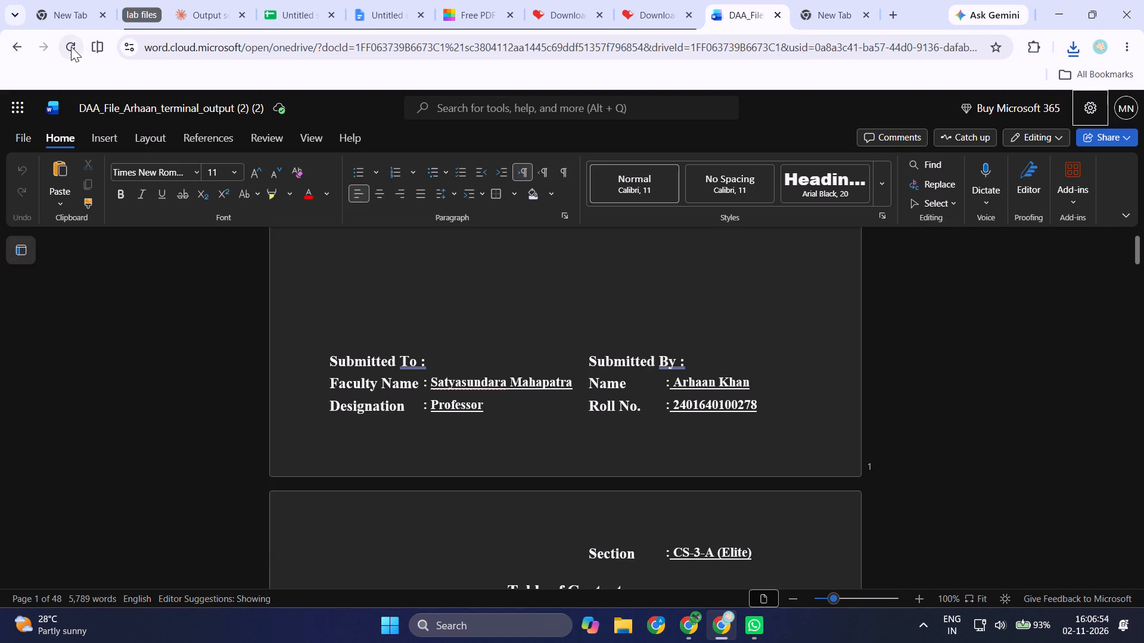
pyautogui.click(71, 46)
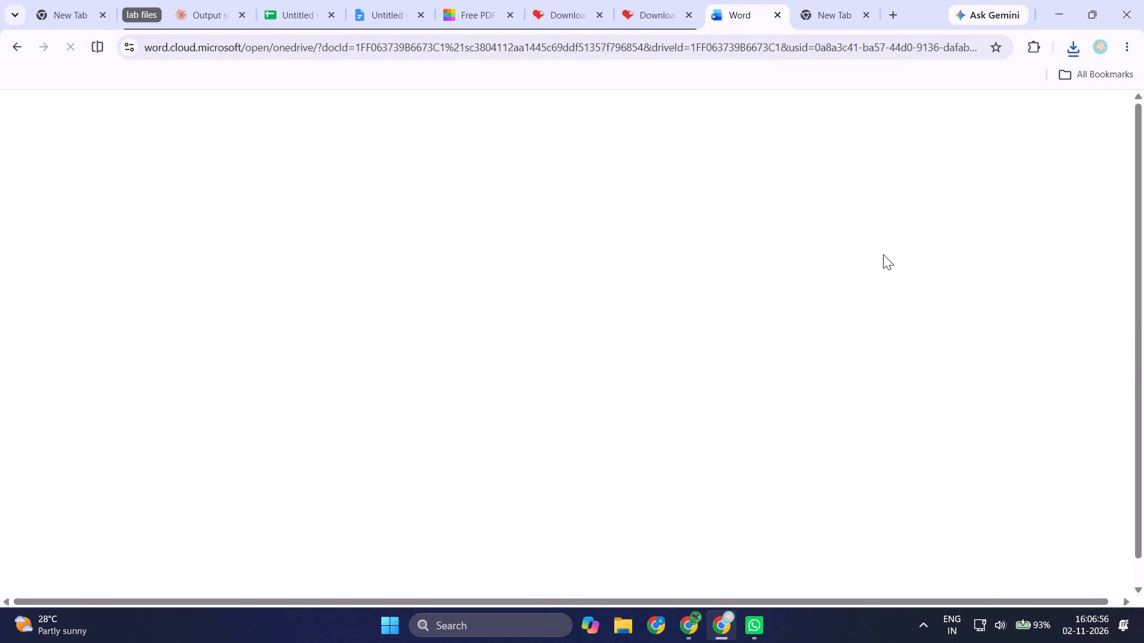
pyautogui.press('Tab')
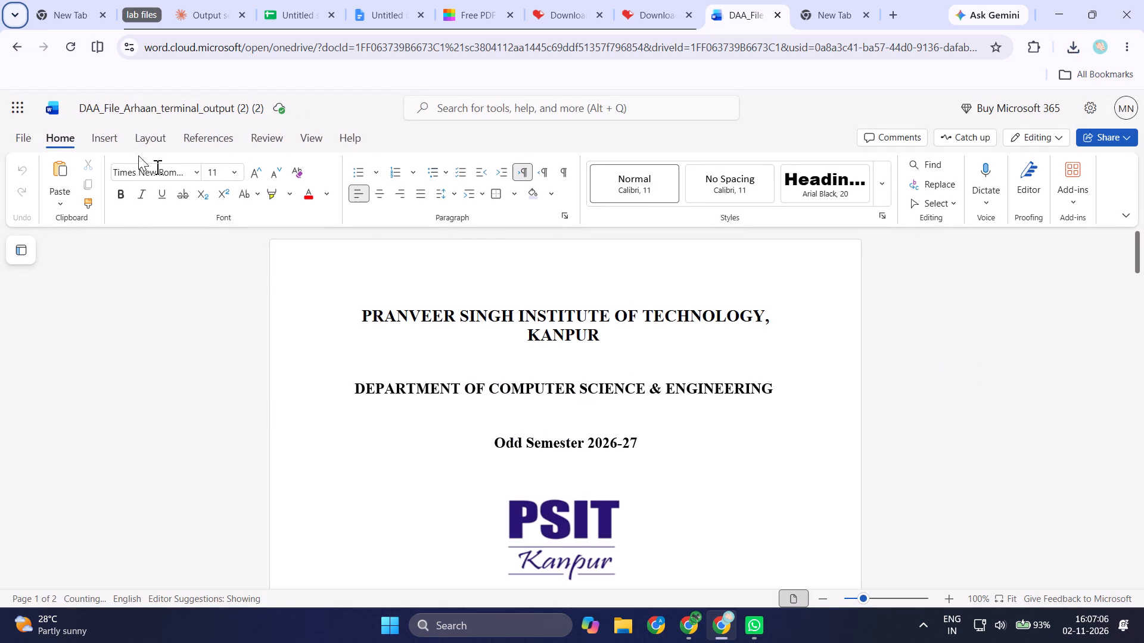
# Check the layout and insert tools for a page border option, and search Google for "how to add border in word".
pyautogui.click(151, 136)
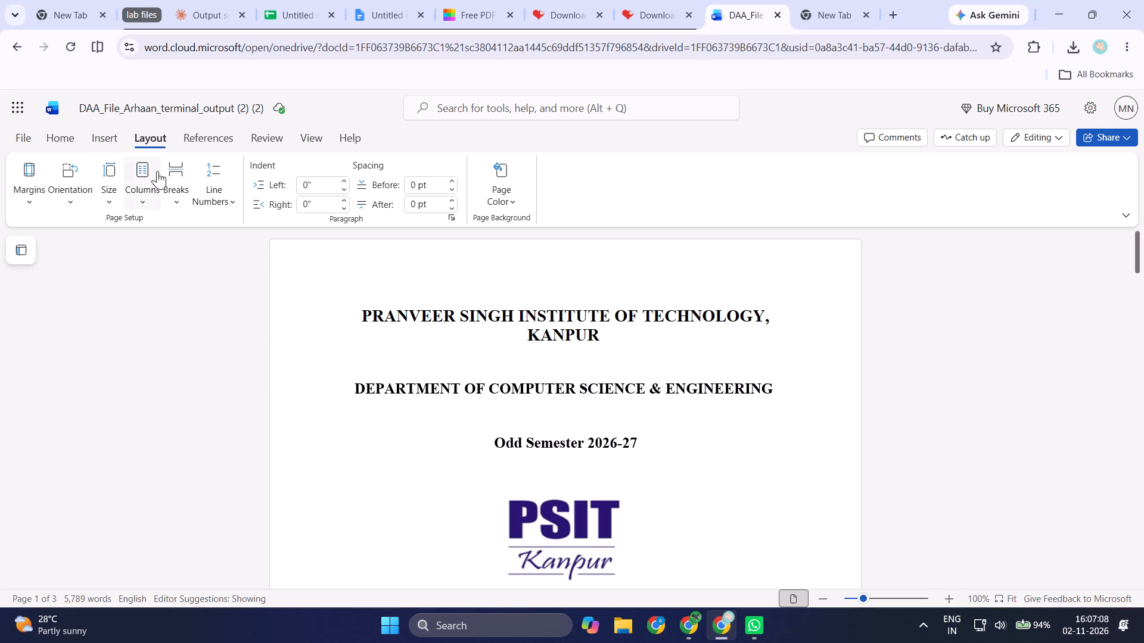
pyautogui.click(107, 133)
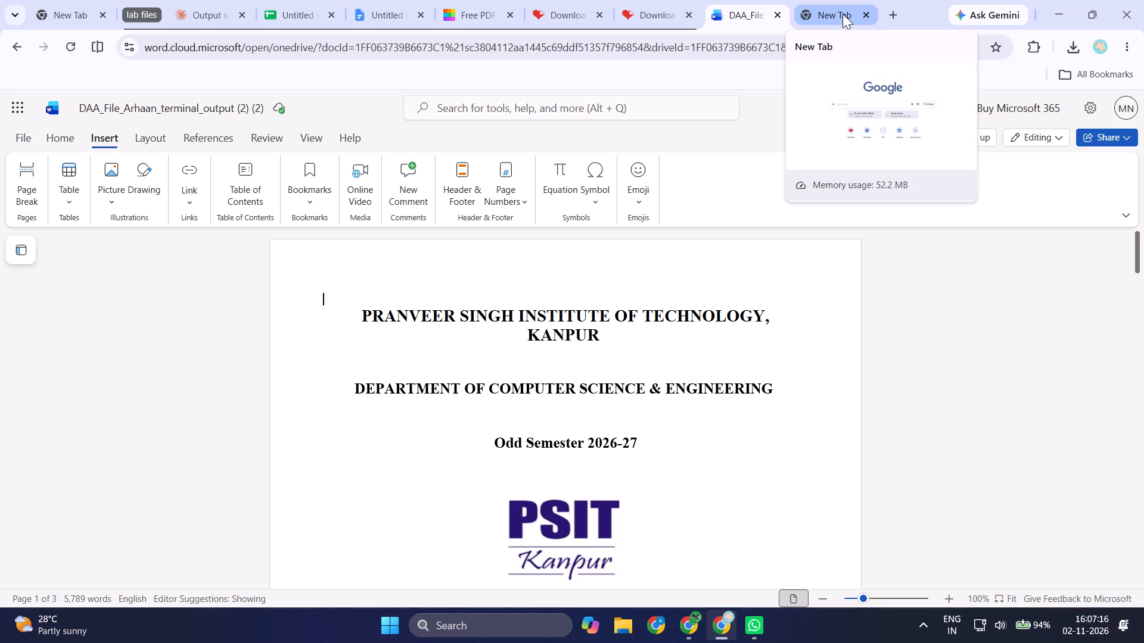
pyautogui.click(869, 14)
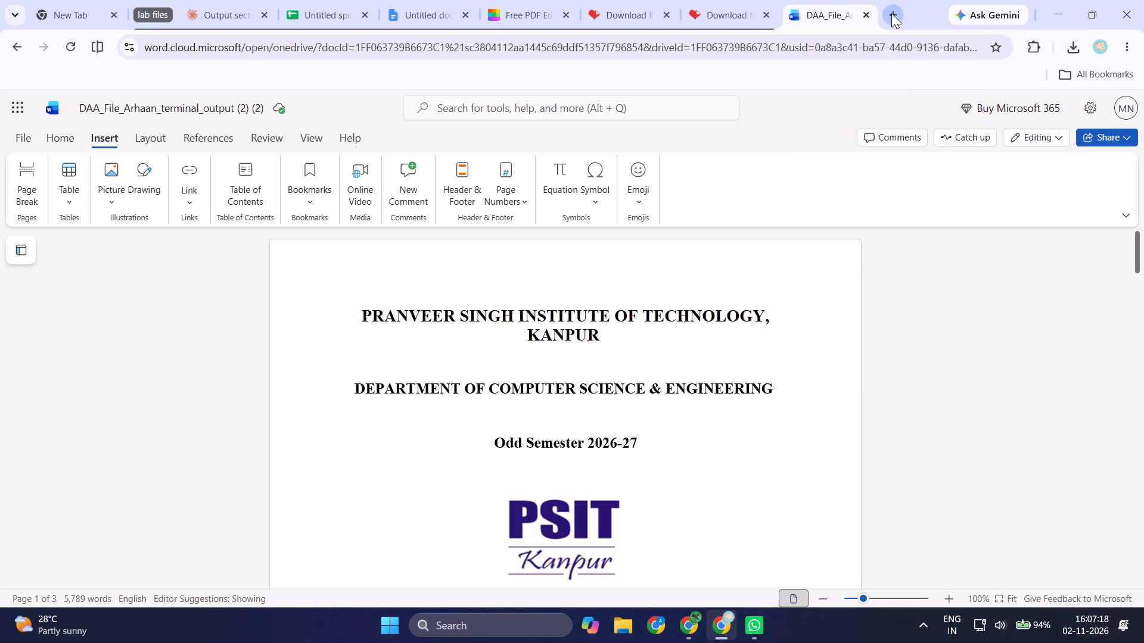
pyautogui.click(891, 13)
pyautogui.write('how to add bor')
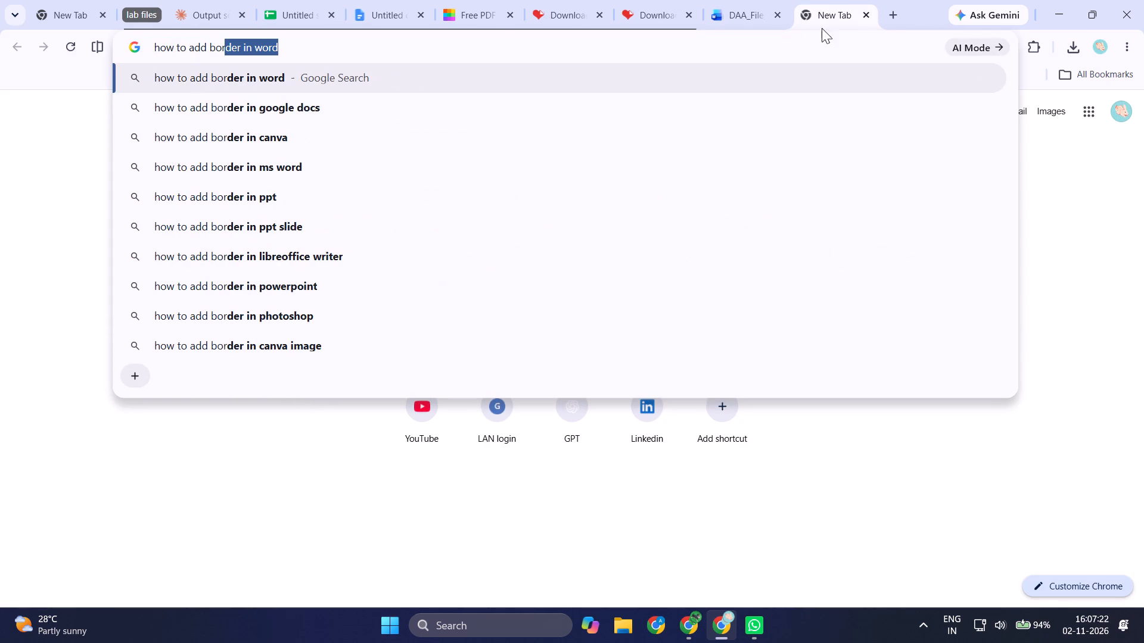
pyautogui.click(783, 85)
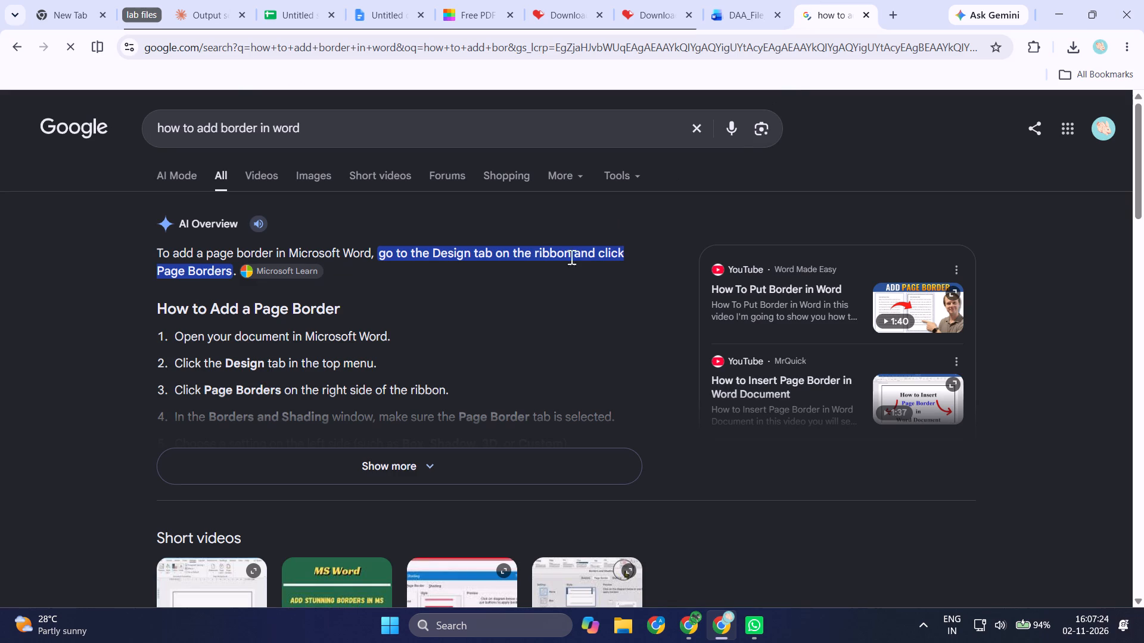
# Compare the search result's page border instructions with the commands available in the lab file to locate page borders.
pyautogui.click(747, 1)
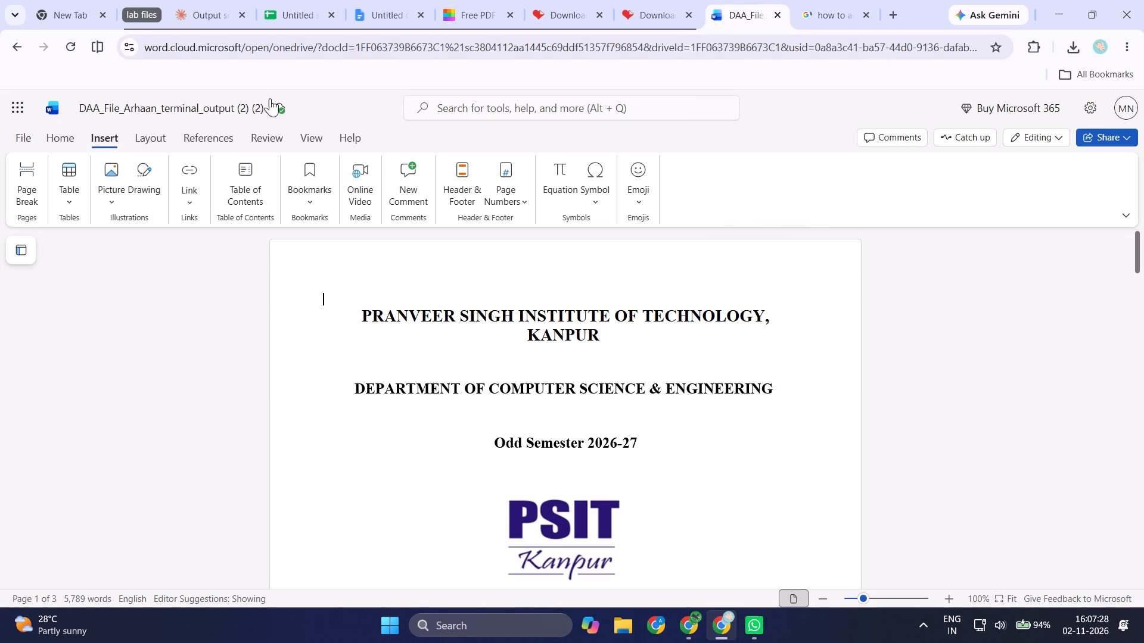
pyautogui.click(24, 139)
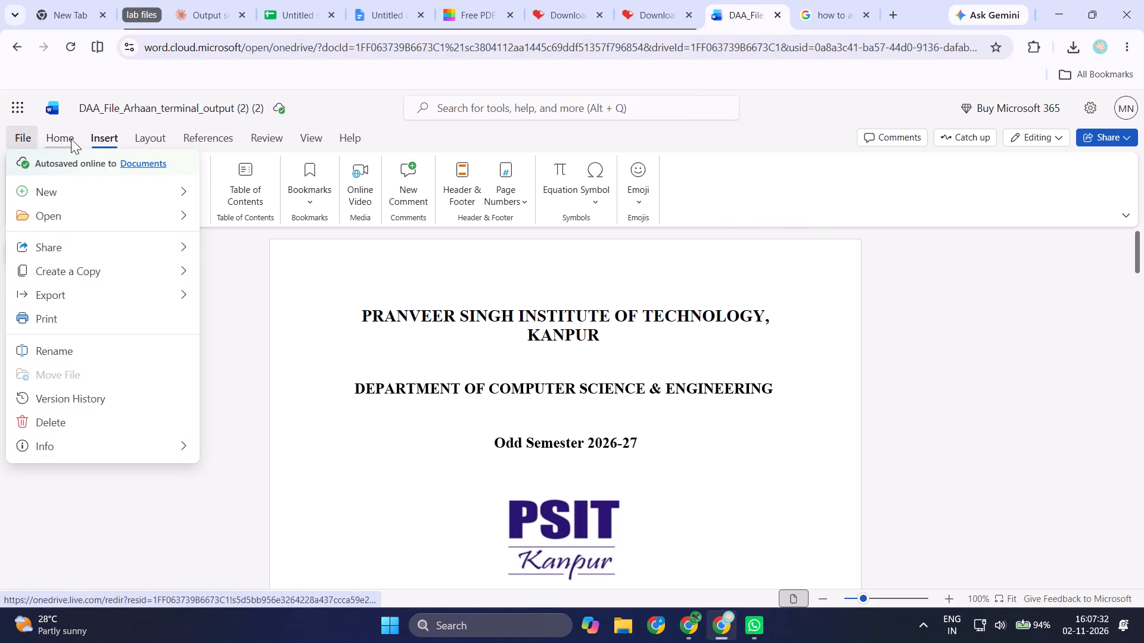
pyautogui.click(71, 139)
pyautogui.click(71, 139)
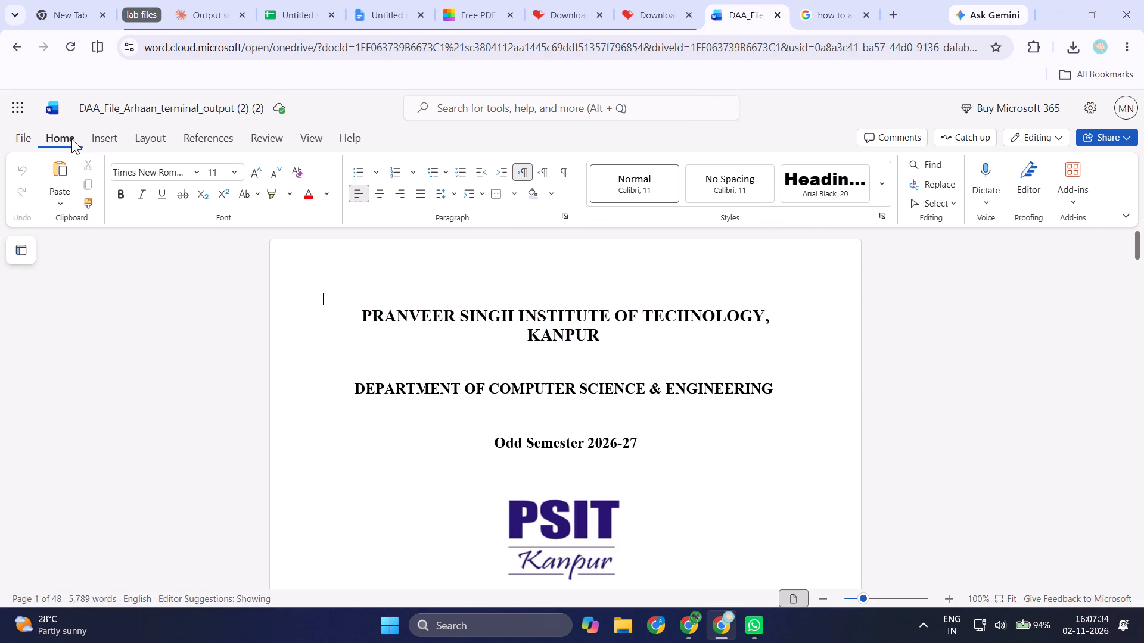
pyautogui.click(96, 136)
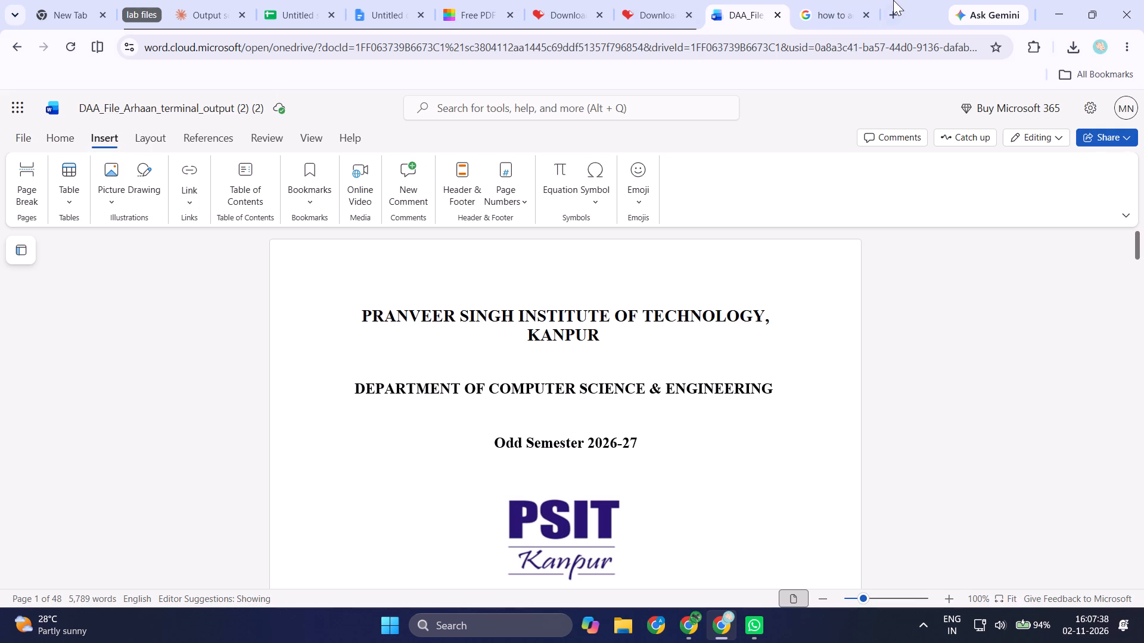
pyautogui.click(804, 0)
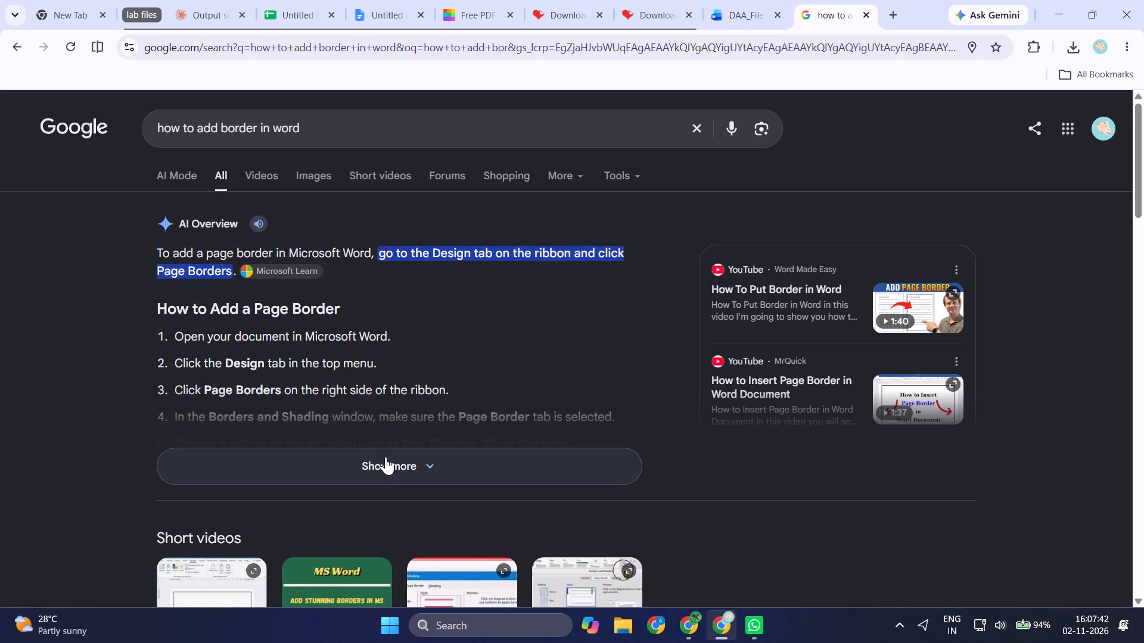
pyautogui.click(742, 0)
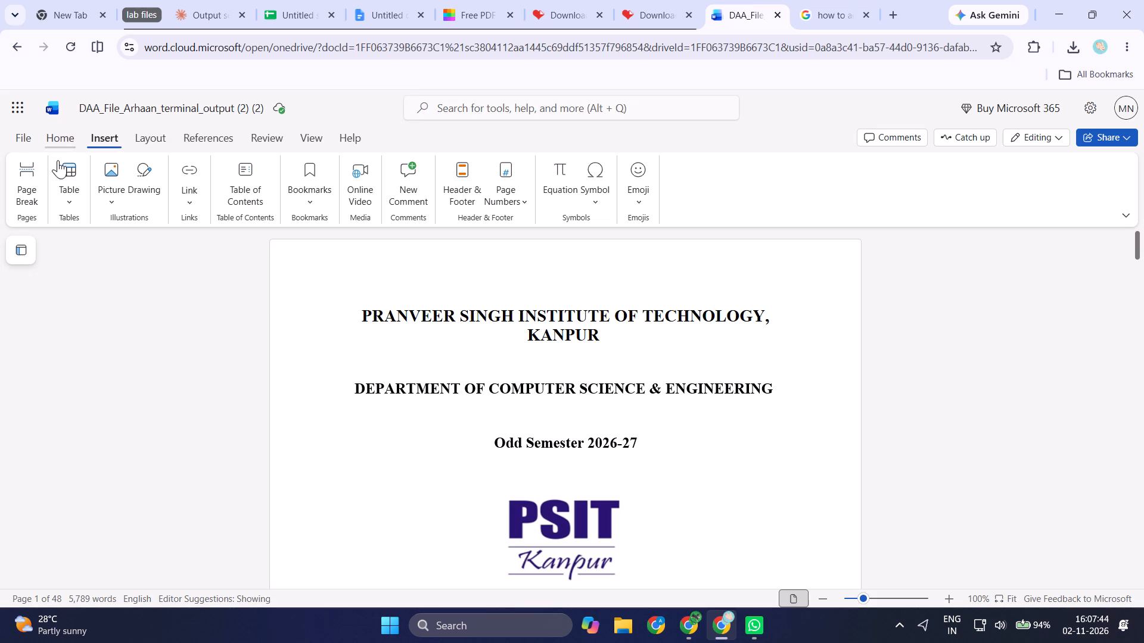
pyautogui.click(67, 137)
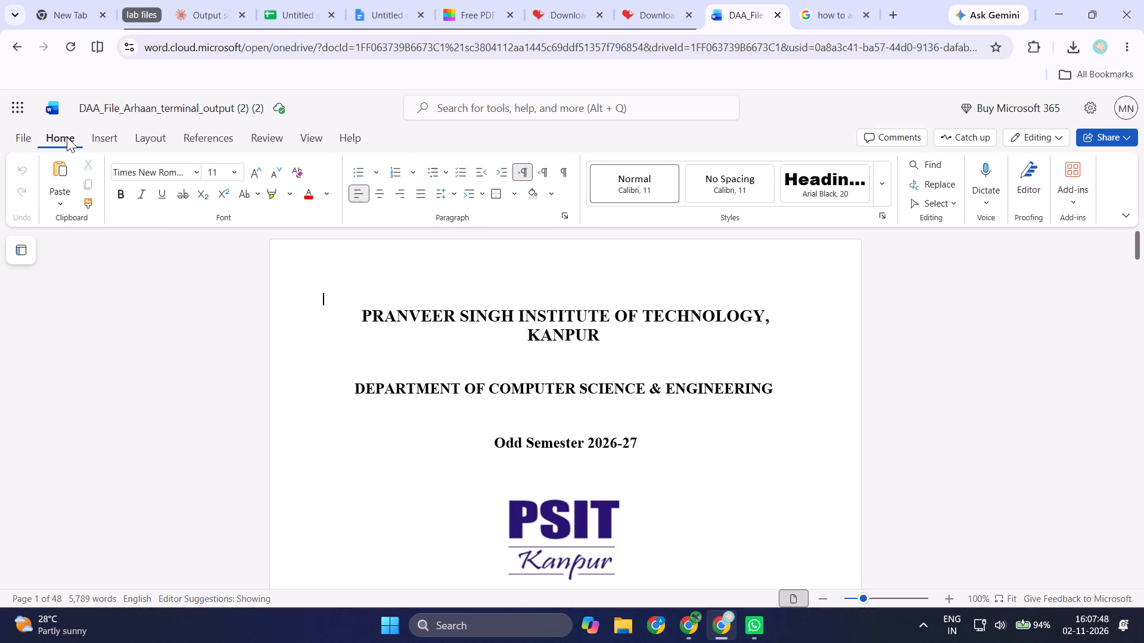
pyautogui.click(834, 1)
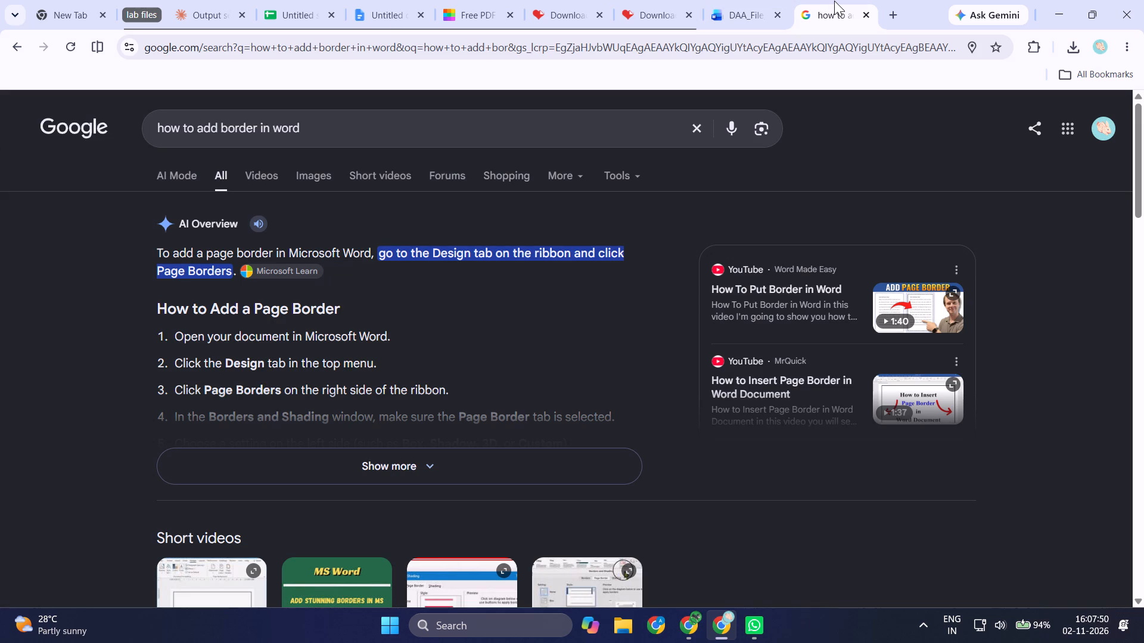
pyautogui.click(763, 0)
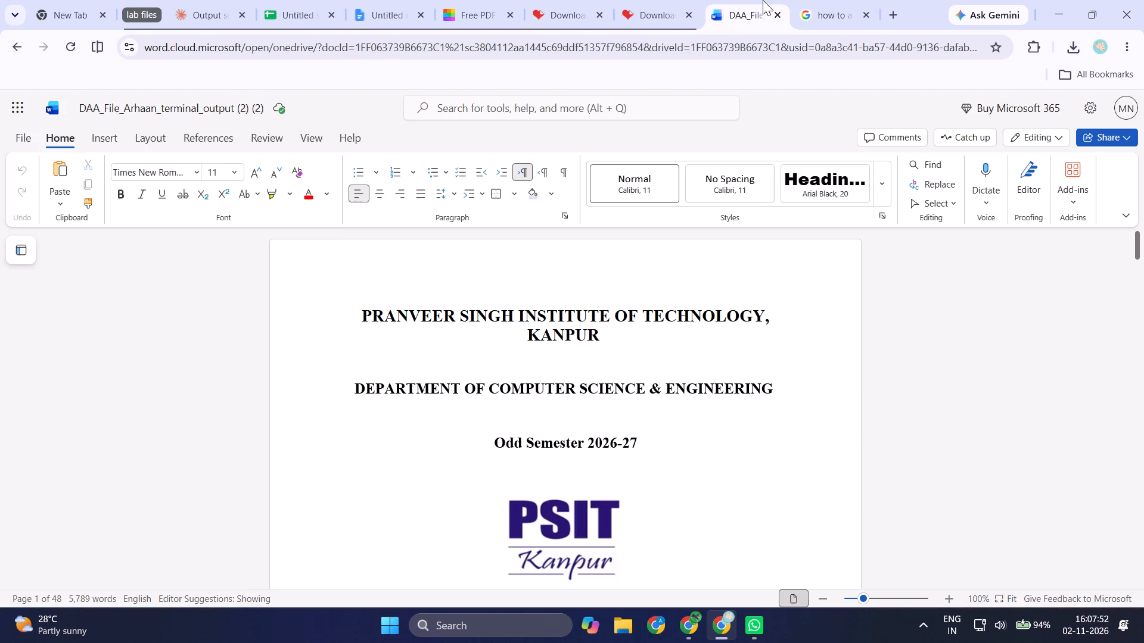
pyautogui.click(154, 140)
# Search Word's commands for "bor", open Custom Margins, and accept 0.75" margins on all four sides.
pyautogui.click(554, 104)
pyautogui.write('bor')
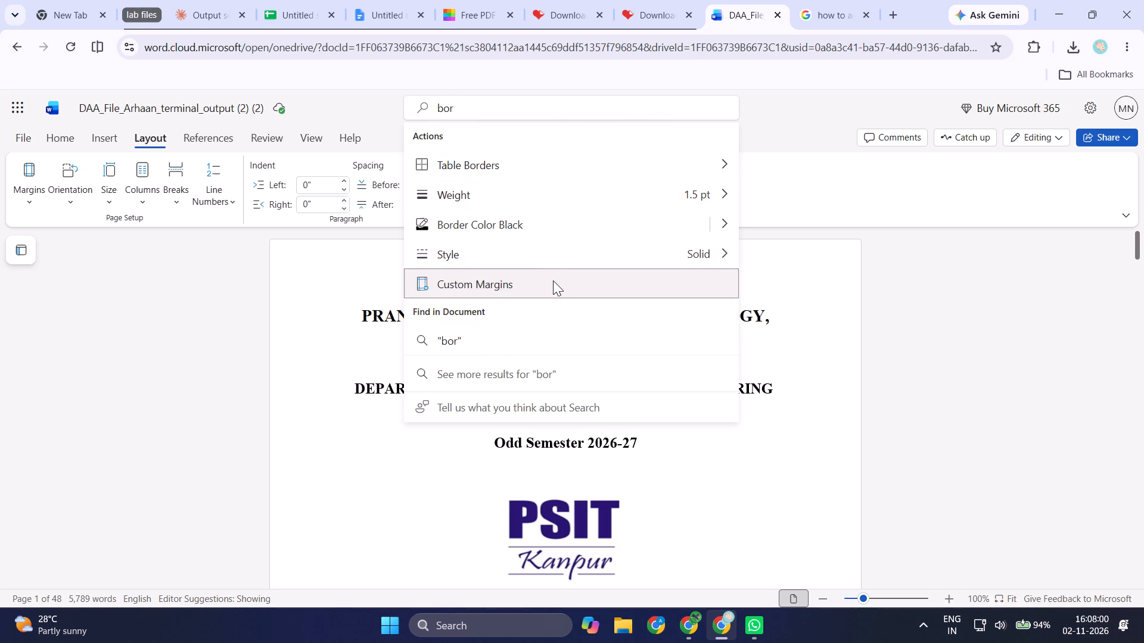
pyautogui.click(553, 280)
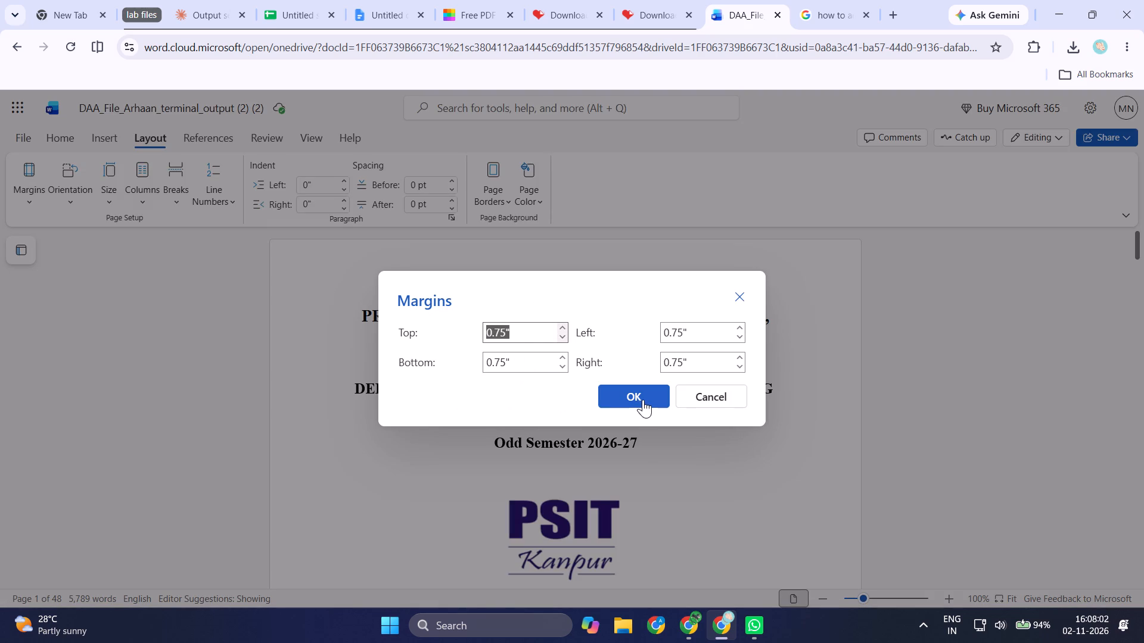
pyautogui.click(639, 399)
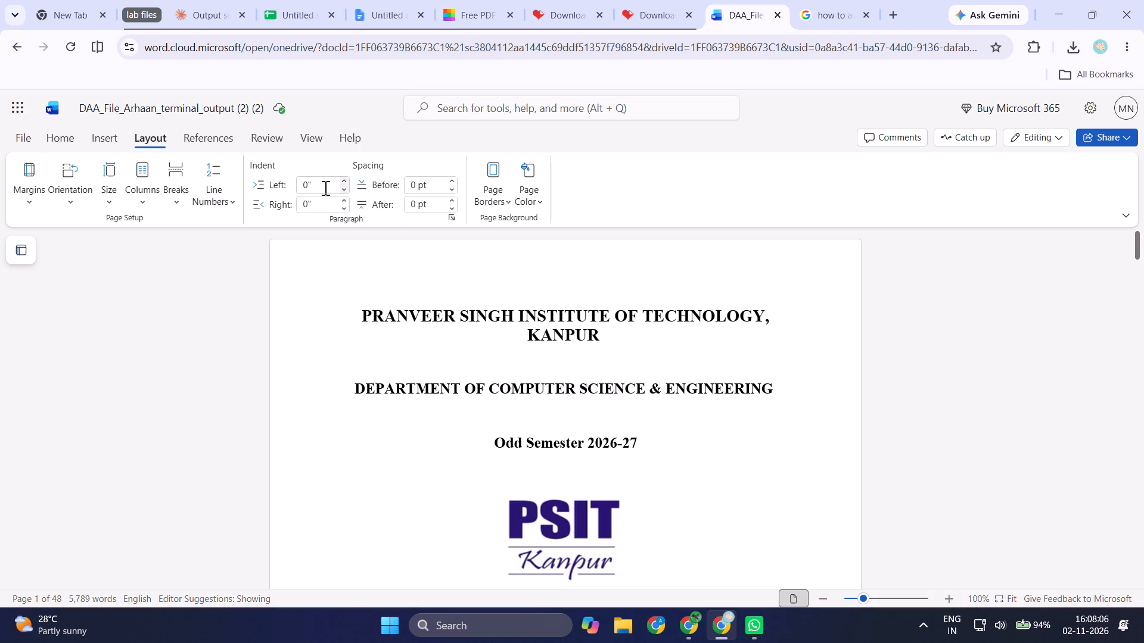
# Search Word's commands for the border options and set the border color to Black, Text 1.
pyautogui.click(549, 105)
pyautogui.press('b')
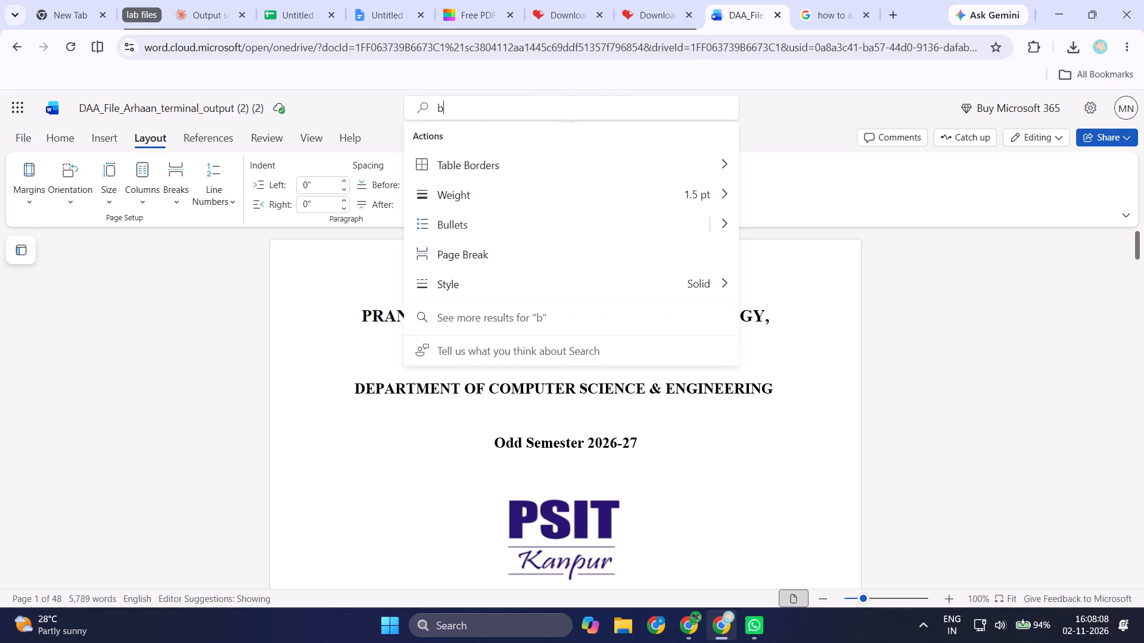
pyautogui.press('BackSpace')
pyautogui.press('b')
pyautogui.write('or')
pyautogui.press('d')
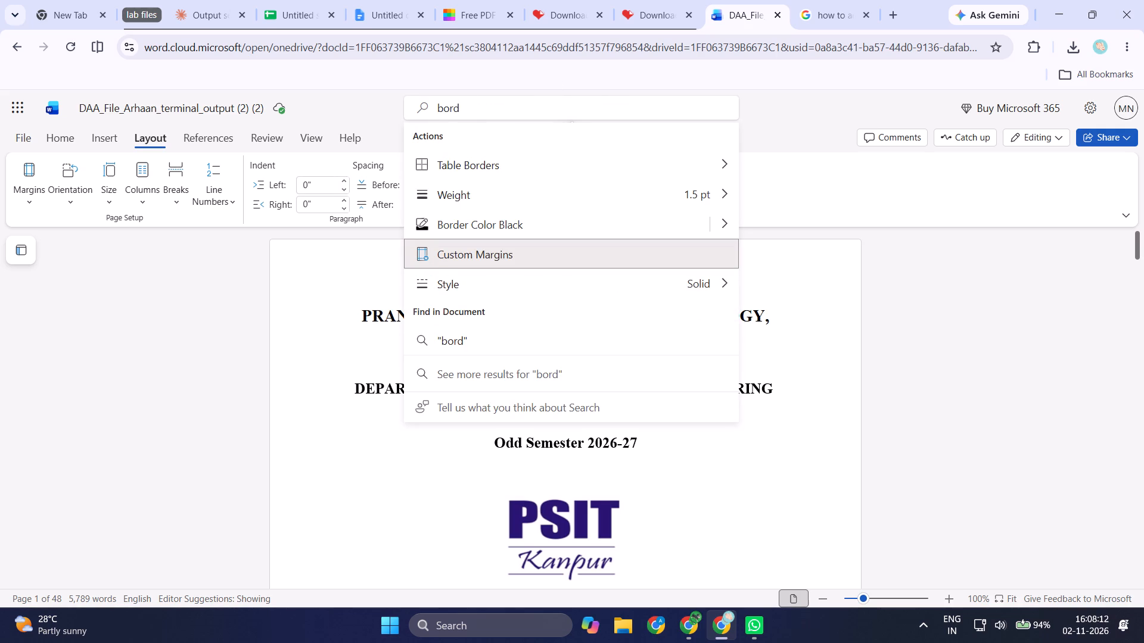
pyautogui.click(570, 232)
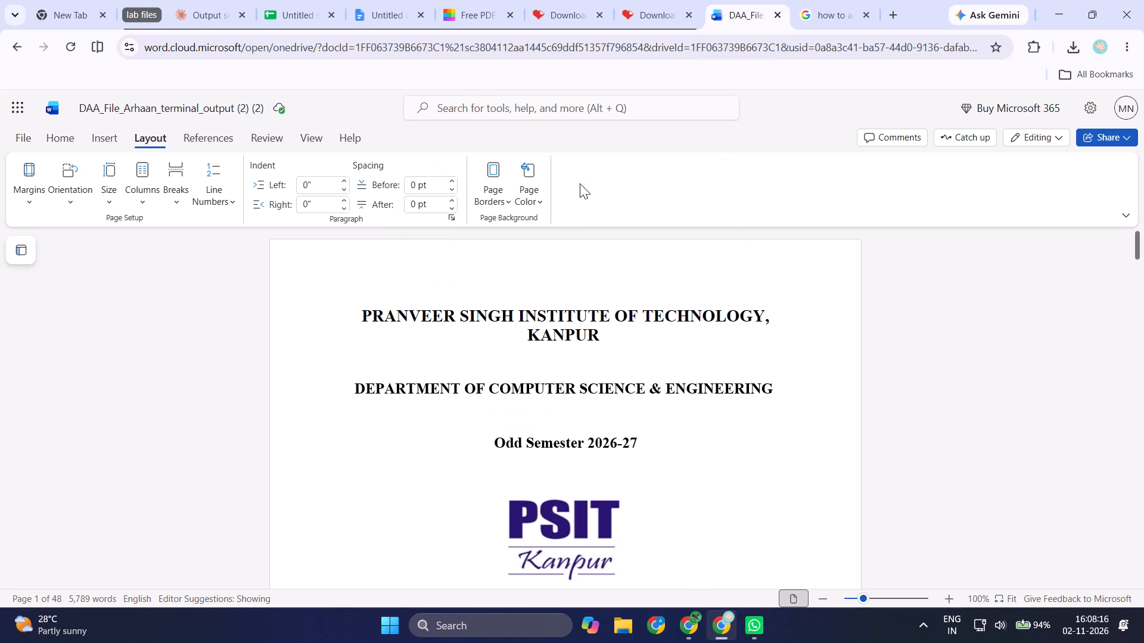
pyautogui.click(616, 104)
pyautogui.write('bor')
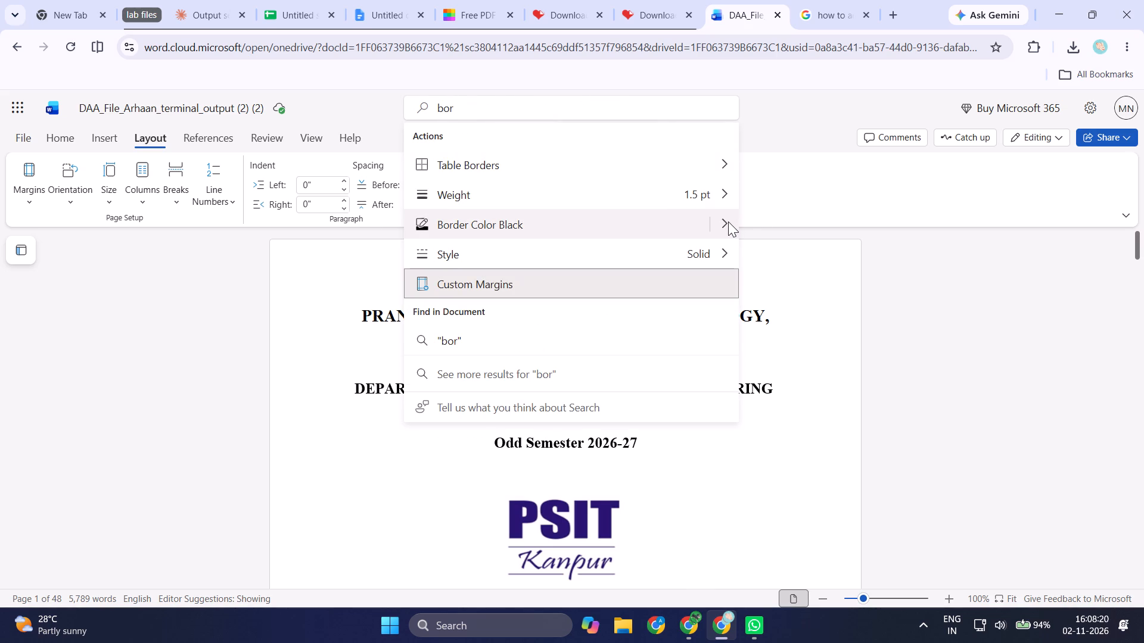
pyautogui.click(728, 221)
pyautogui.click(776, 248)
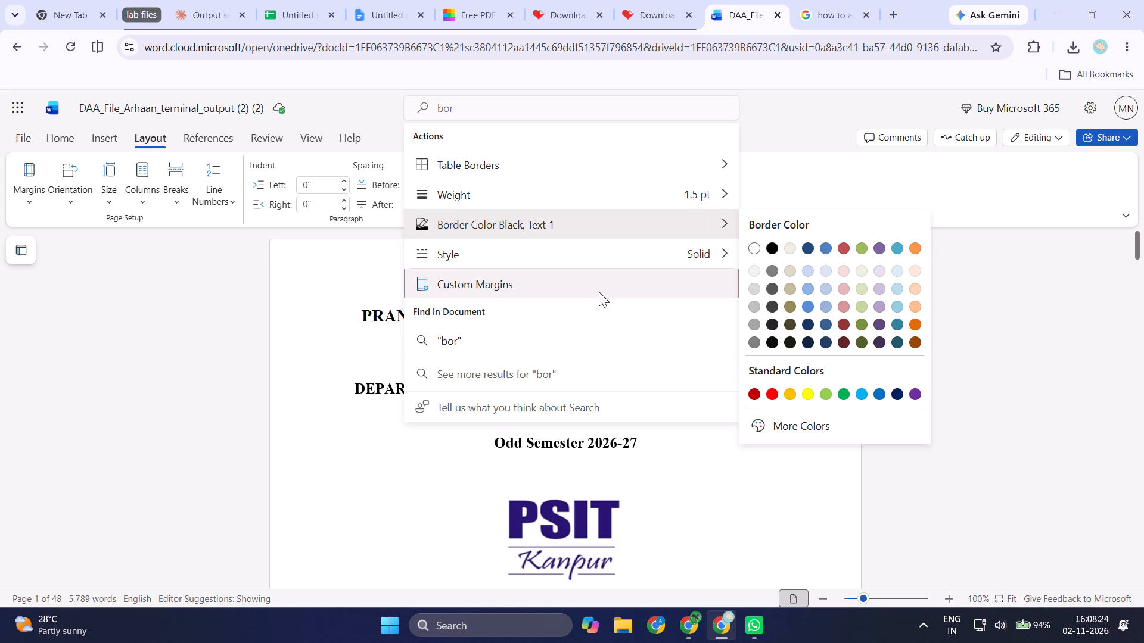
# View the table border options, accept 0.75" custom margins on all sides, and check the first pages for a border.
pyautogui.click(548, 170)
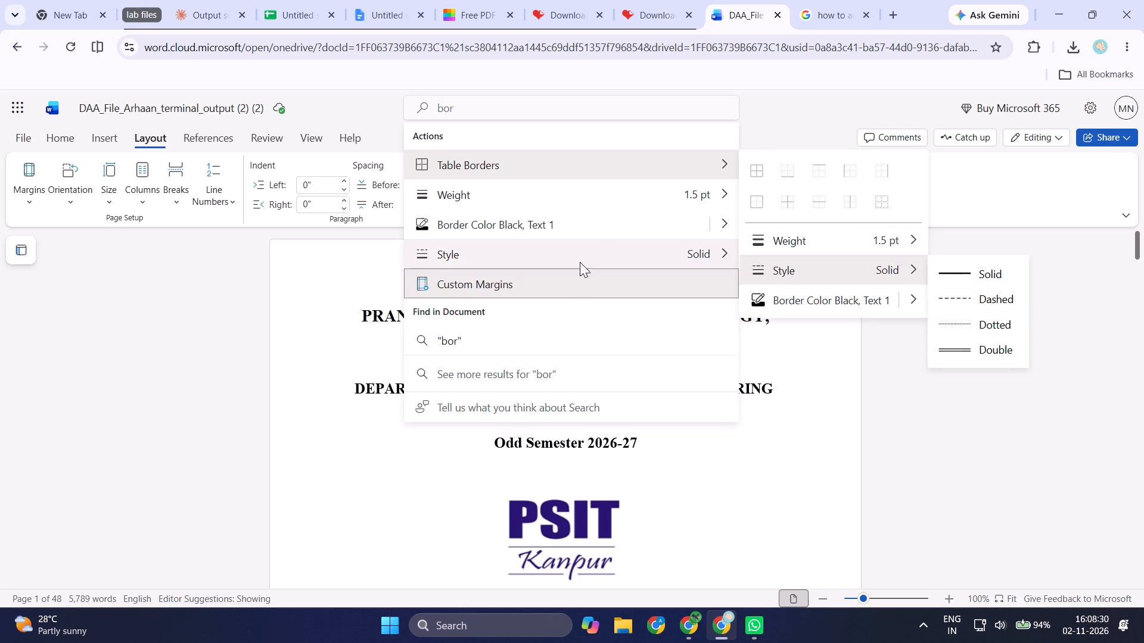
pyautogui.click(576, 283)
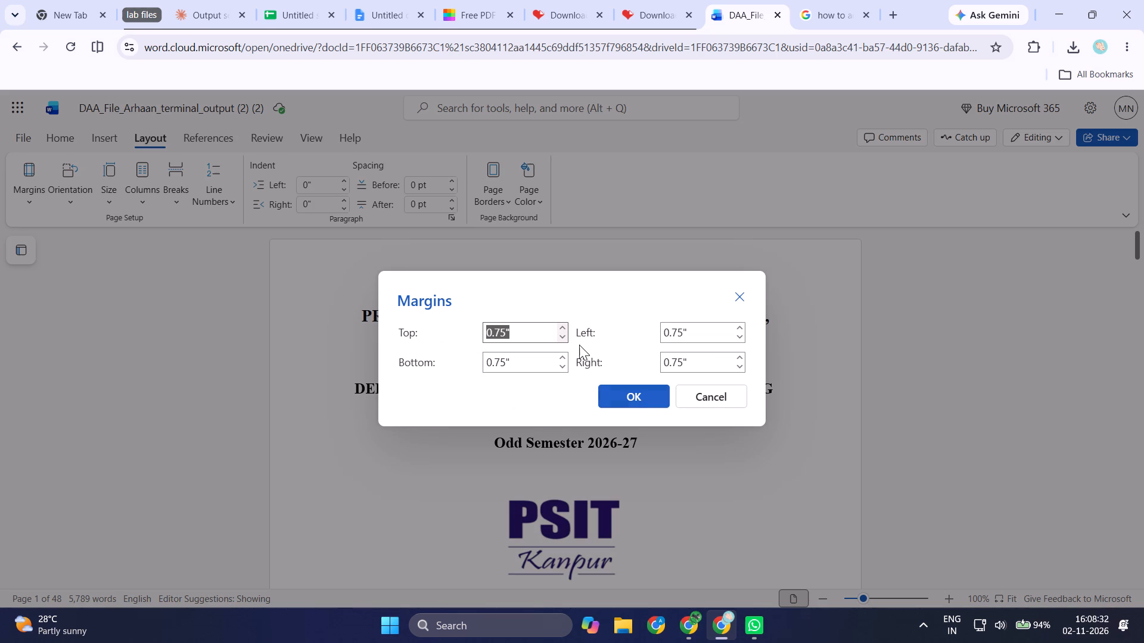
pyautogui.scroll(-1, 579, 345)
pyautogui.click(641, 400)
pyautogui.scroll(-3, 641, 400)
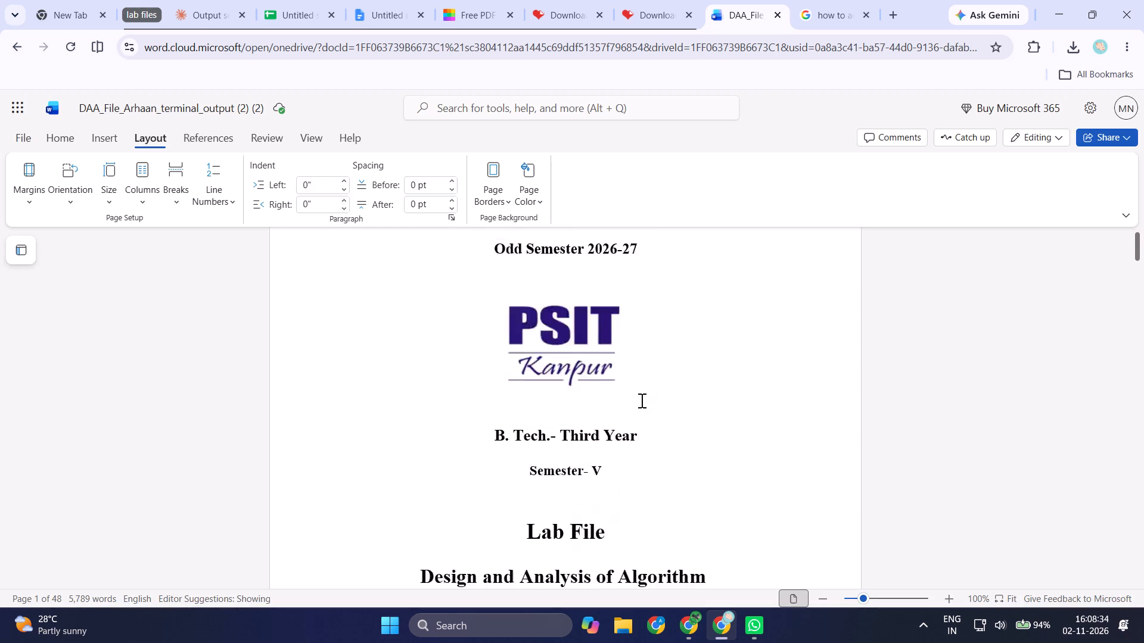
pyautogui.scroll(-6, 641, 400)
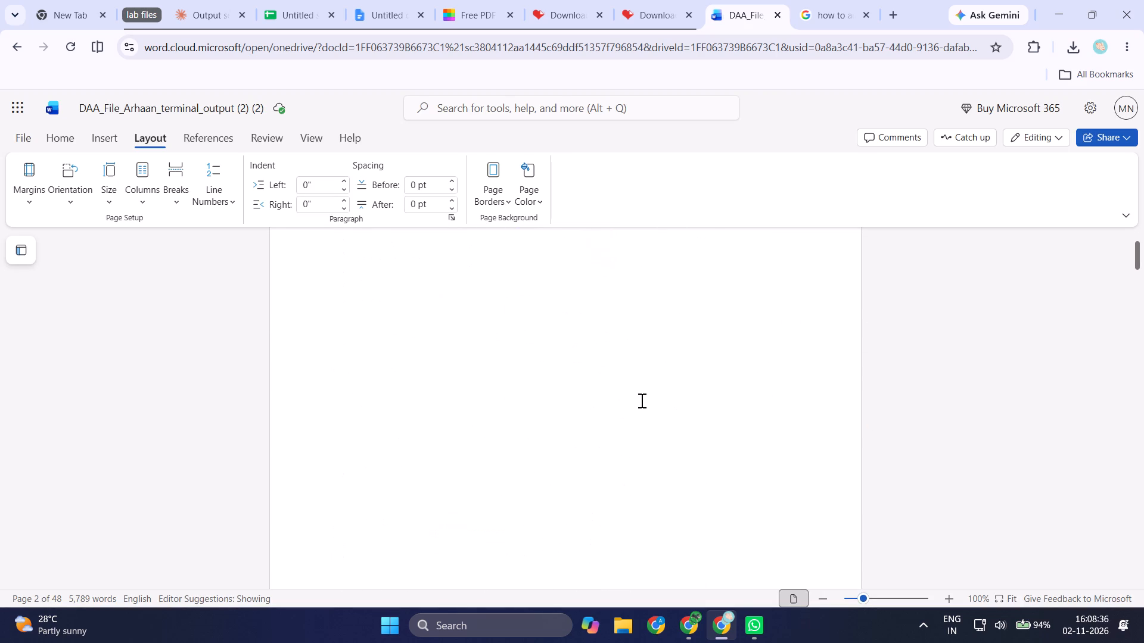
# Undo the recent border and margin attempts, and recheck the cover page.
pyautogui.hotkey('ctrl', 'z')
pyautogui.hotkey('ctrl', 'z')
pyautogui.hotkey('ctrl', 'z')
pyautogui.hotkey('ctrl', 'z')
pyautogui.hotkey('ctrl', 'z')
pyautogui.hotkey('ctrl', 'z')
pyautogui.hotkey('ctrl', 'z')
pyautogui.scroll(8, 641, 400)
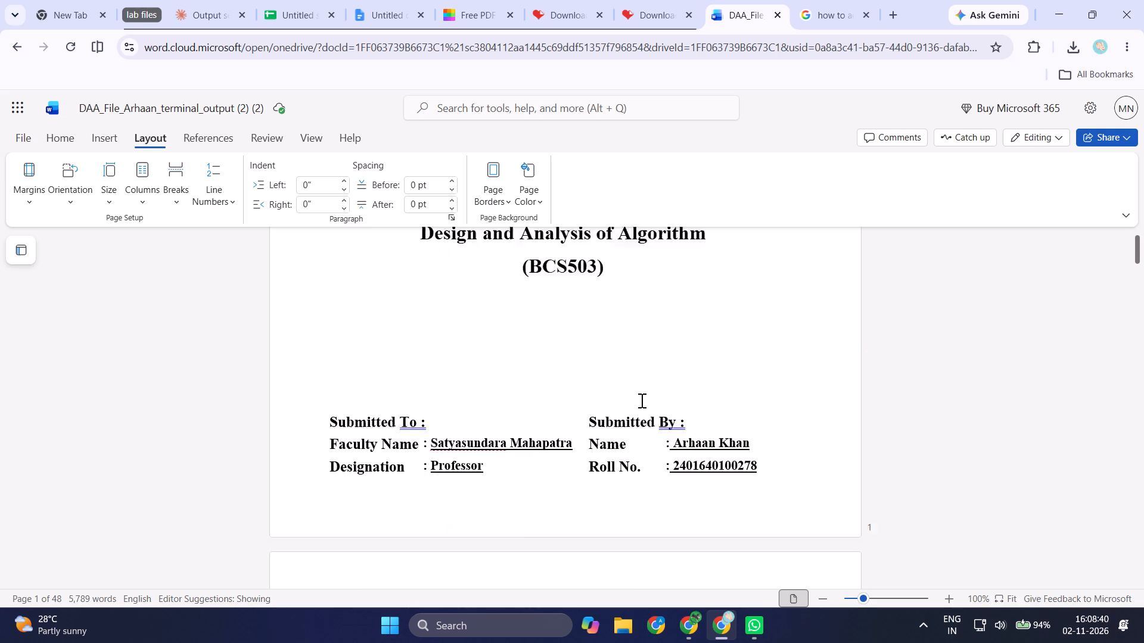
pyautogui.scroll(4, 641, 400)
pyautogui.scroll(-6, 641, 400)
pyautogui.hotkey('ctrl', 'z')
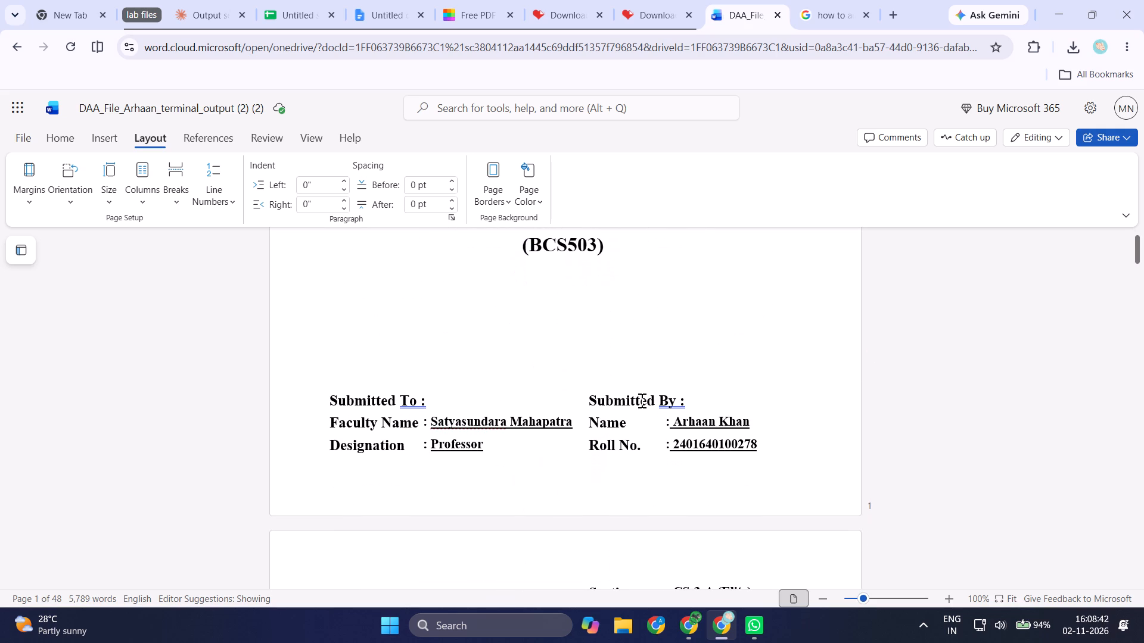
# Delete the faculty member's name from the Faculty Name entry under Submitted To on the cover page.
pyautogui.click(570, 420)
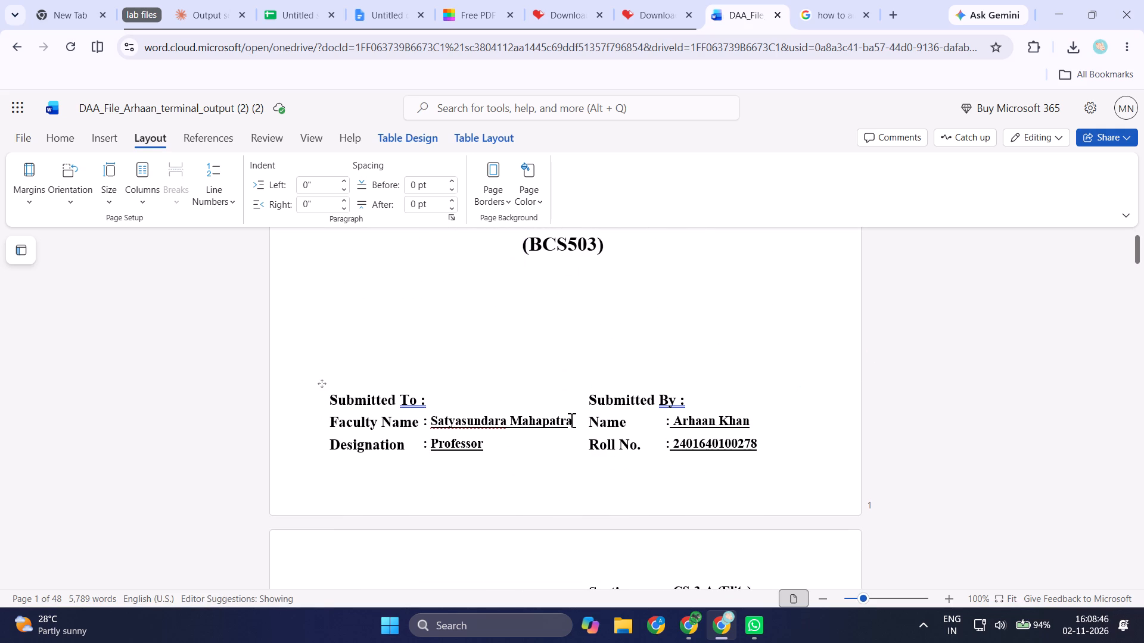
pyautogui.press('BackSpace')
pyautogui.press('BackSpace')
pyautogui.press('BackSpace')
pyautogui.press('BackSpace')
pyautogui.press('BackSpace')
pyautogui.press('BackSpace')
pyautogui.press('BackSpace')
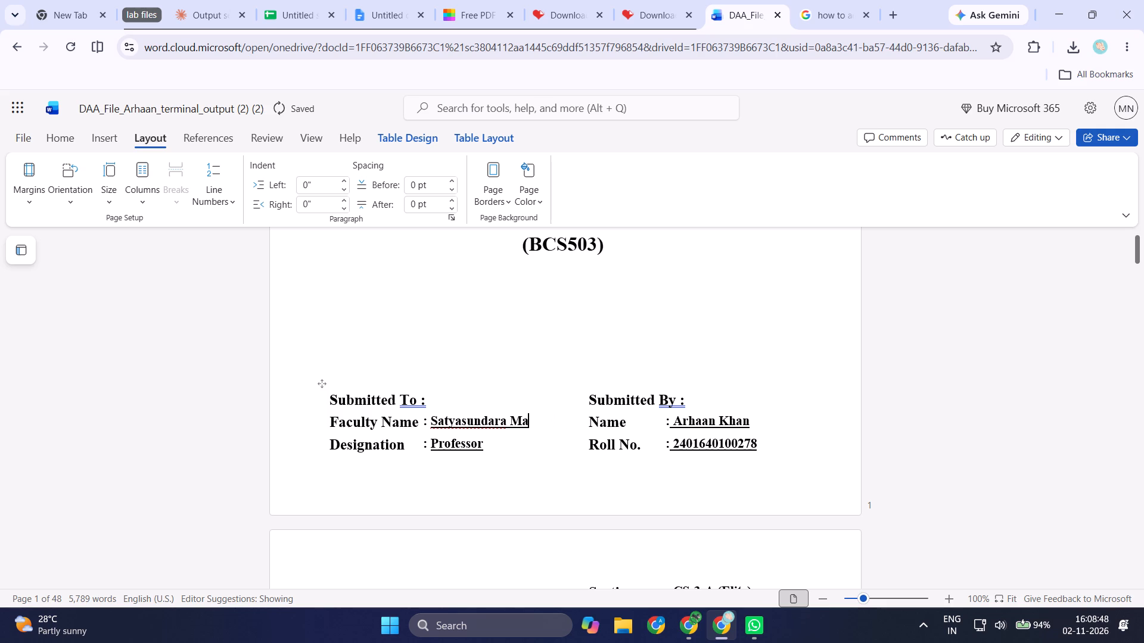
pyautogui.press('BackSpace')
pyautogui.press('BackSpace')
pyautogui.press('BackSpace')
pyautogui.press('BackSpace')
pyautogui.press('BackSpace')
pyautogui.press('BackSpace')
pyautogui.press('BackSpace')
pyautogui.press('BackSpace')
pyautogui.press('BackSpace')
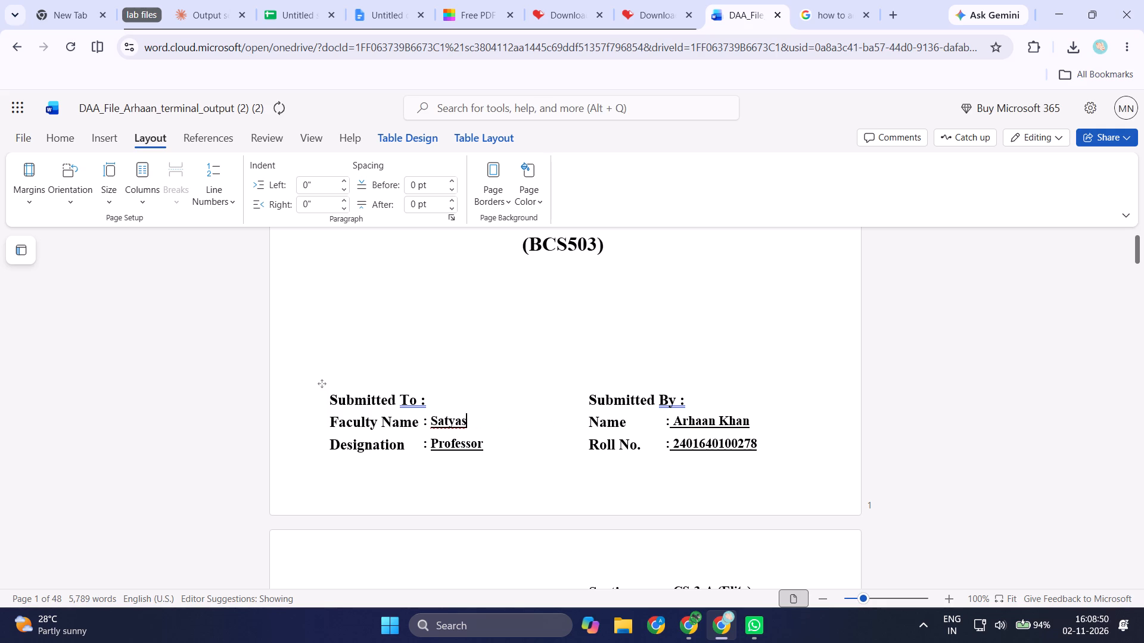
pyautogui.press('BackSpace')
pyautogui.press('BackSpace')
pyautogui.press('BackSpace')
pyautogui.press('BackSpace')
pyautogui.press('BackSpace')
pyautogui.press('BackSpace')
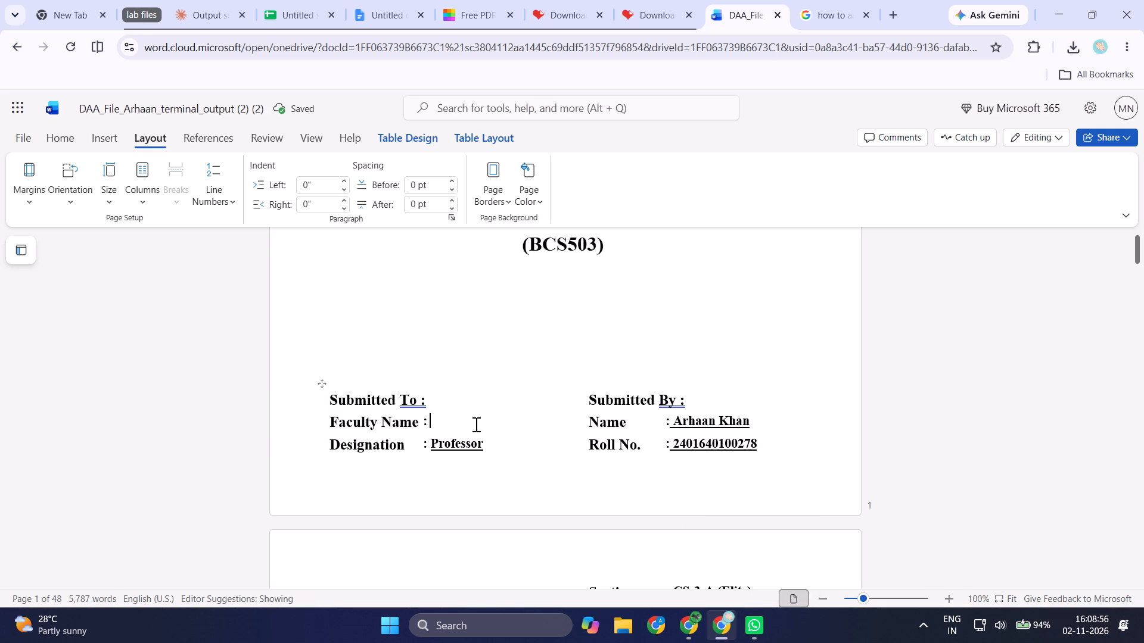
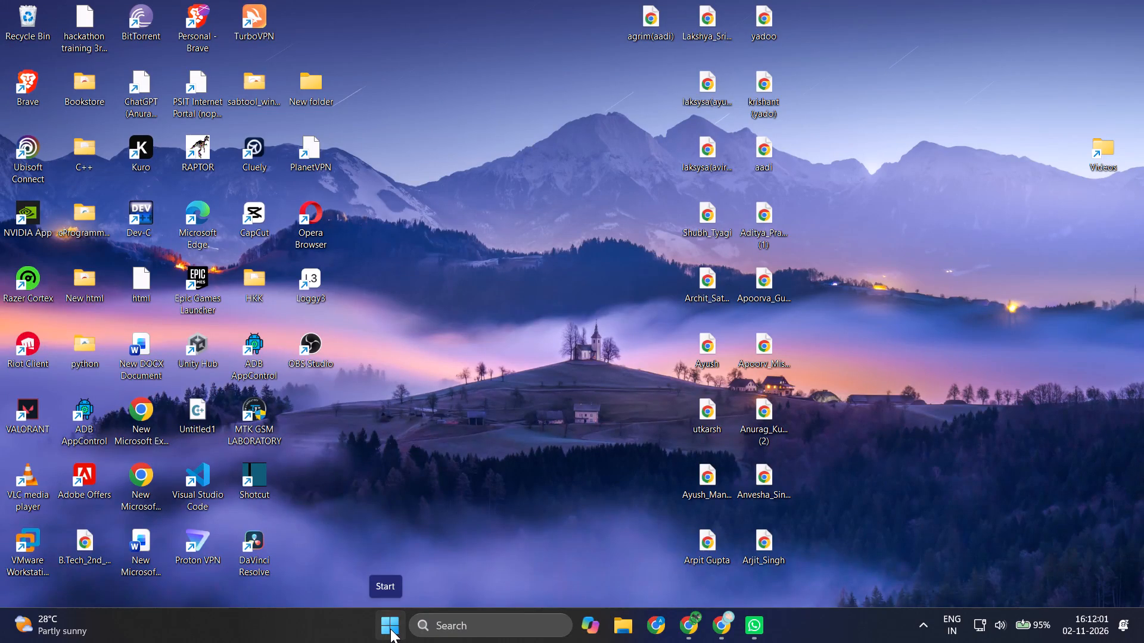
pyautogui.click(756, 575)
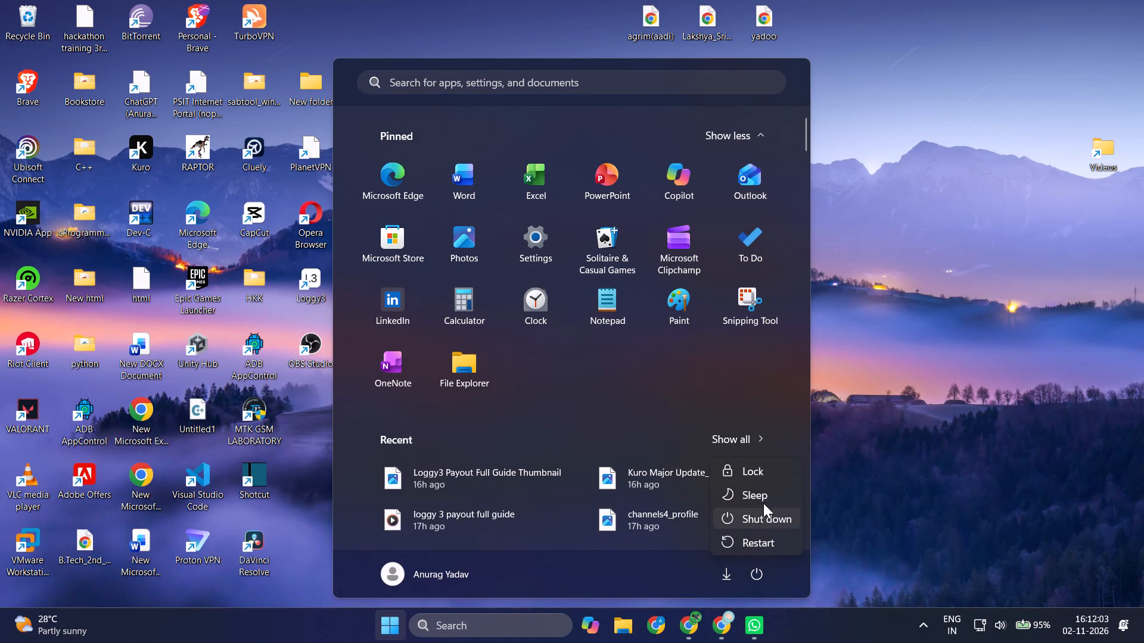
pyautogui.click(765, 498)
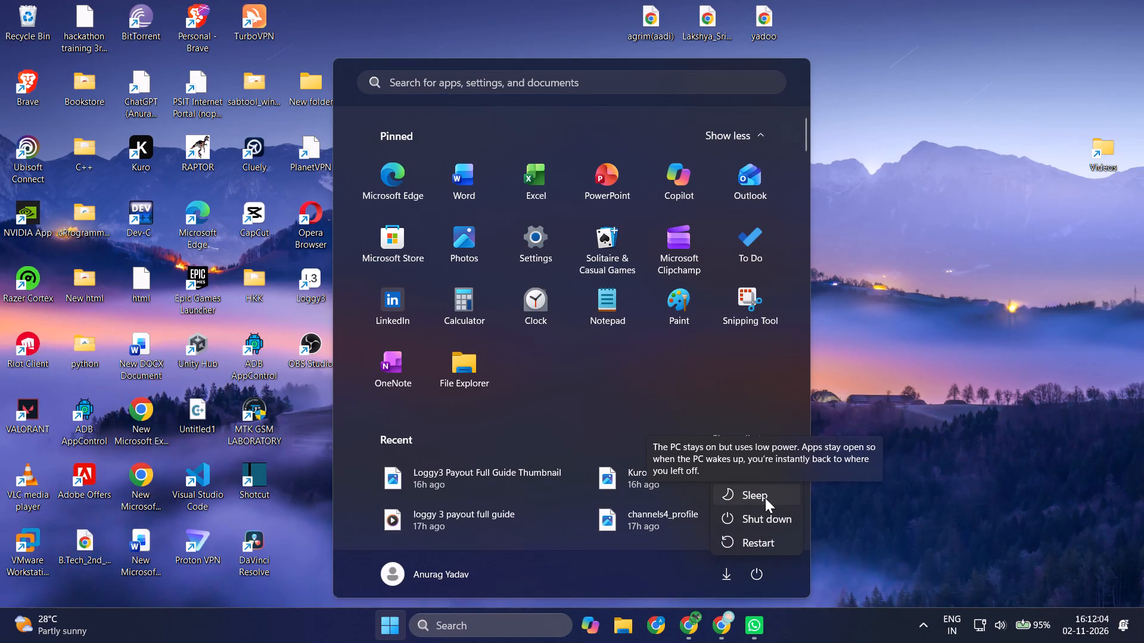